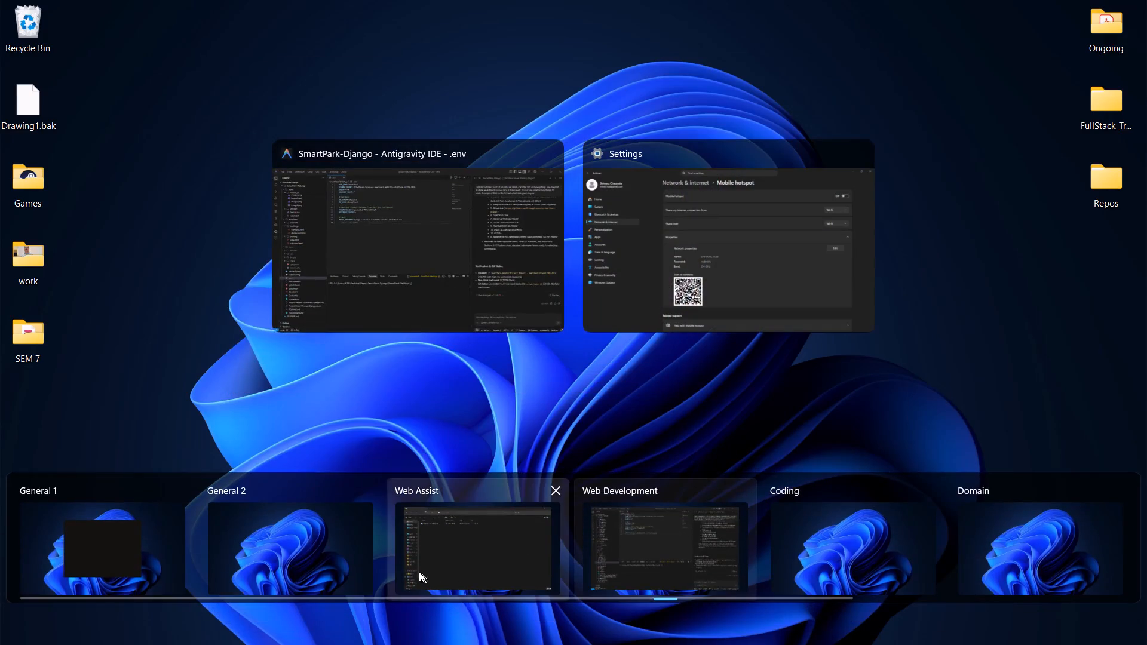
pyautogui.click(419, 572)
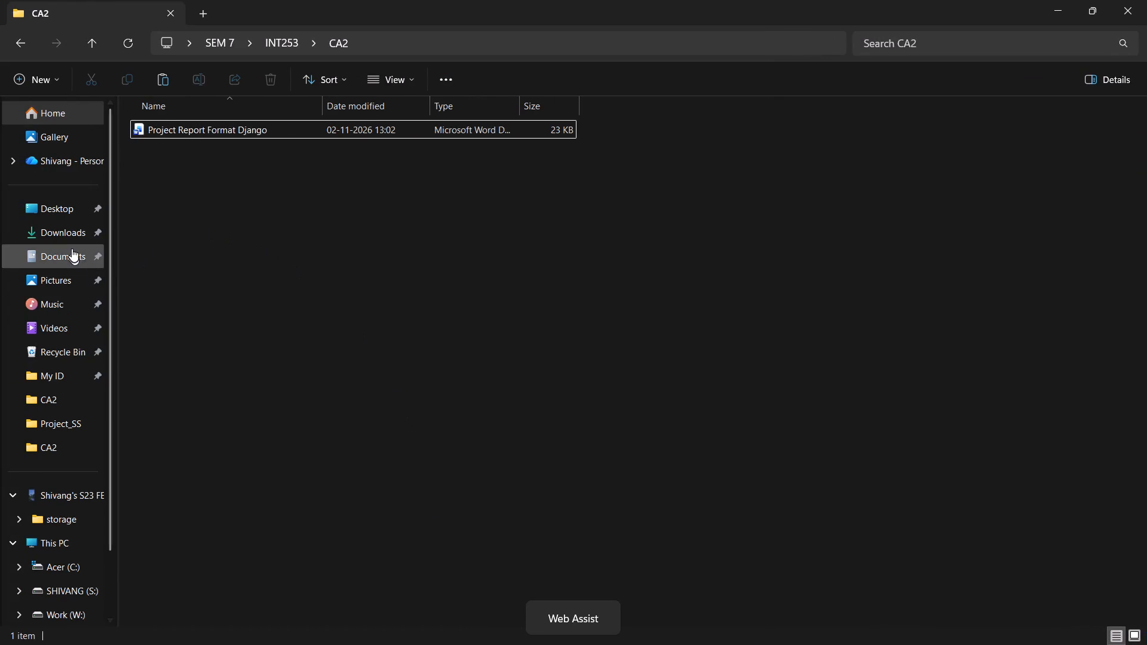
pyautogui.click(70, 242)
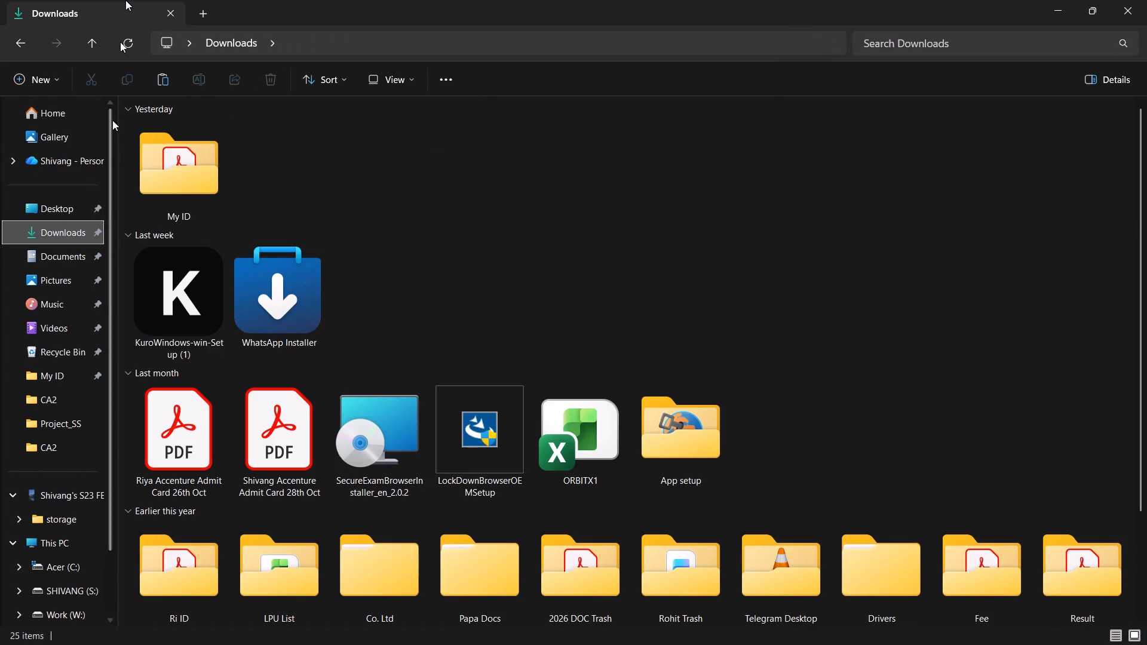
pyautogui.click(63, 217)
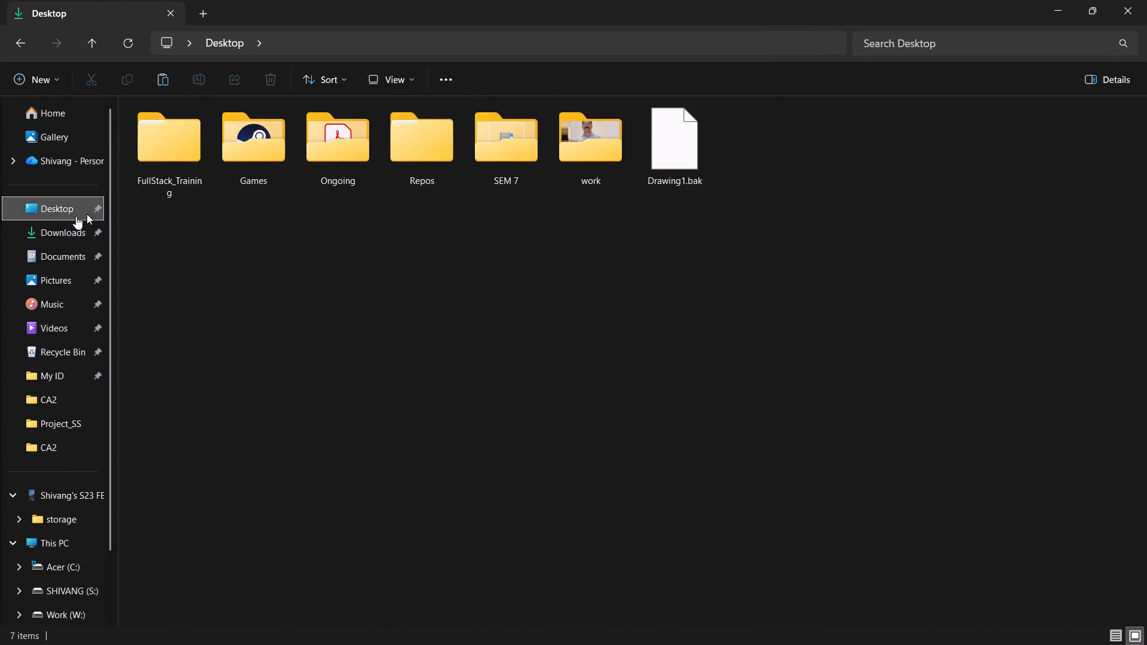
pyautogui.click(517, 150)
pyautogui.press('Left')
pyautogui.press('Return')
# Open the SmartPark-Django folder and its SmartPark-WebApp subfolder.
pyautogui.press('Down')
pyautogui.press('Down')
pyautogui.press('Down')
pyautogui.press('Down')
pyautogui.press('Down')
pyautogui.press('Down')
pyautogui.press('Down')
pyautogui.press('Down')
pyautogui.press('Down')
pyautogui.press('Down')
pyautogui.press('Down')
pyautogui.press('Down')
pyautogui.press('Down')
pyautogui.press('Down')
pyautogui.press('Down')
pyautogui.press('Down')
pyautogui.press('Down')
pyautogui.press('Down')
pyautogui.press('Down')
pyautogui.press('Down')
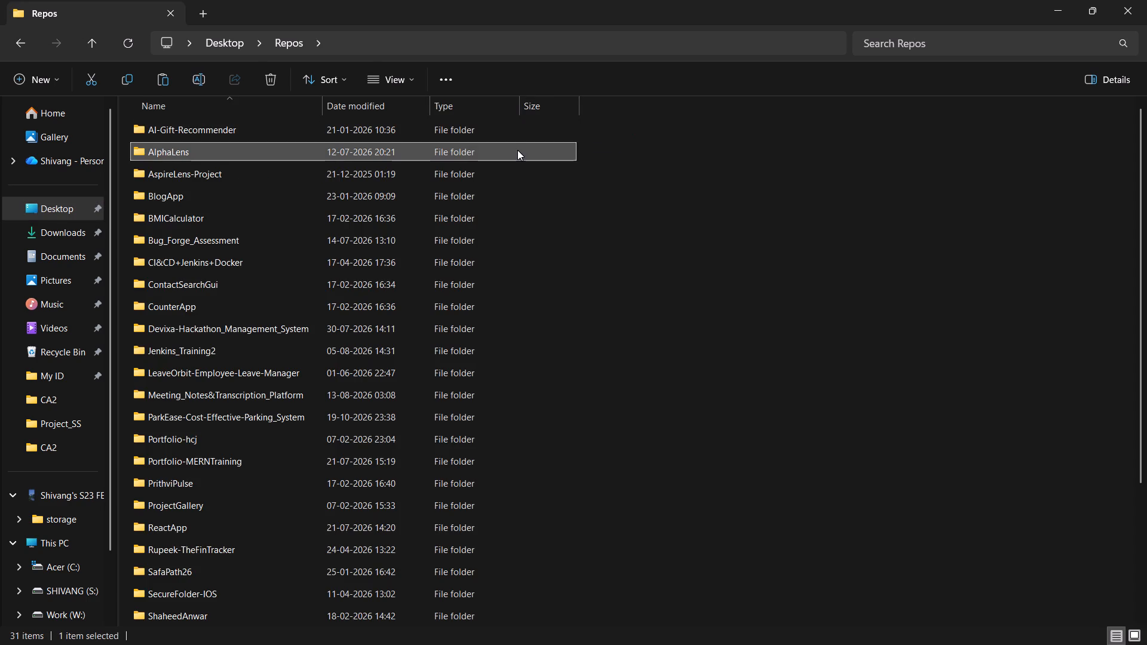
pyautogui.press('Up')
pyautogui.press('Up')
pyautogui.press('Up')
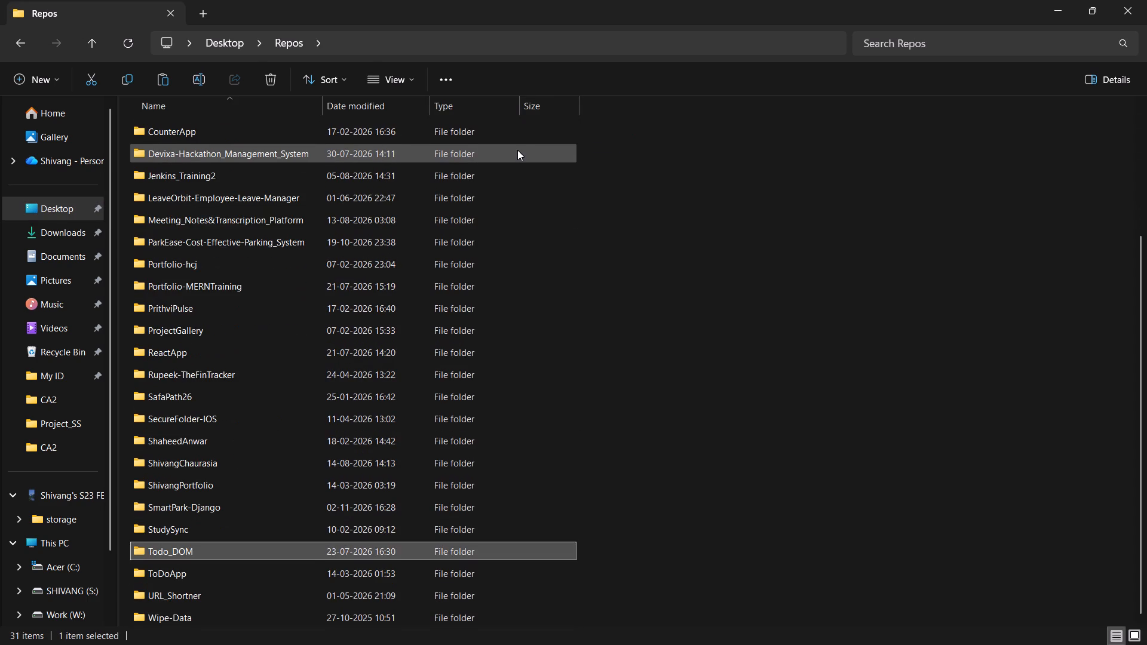
pyautogui.press('Up')
pyautogui.press('Up')
pyautogui.press('Up')
pyautogui.press('Down')
pyautogui.press('Return')
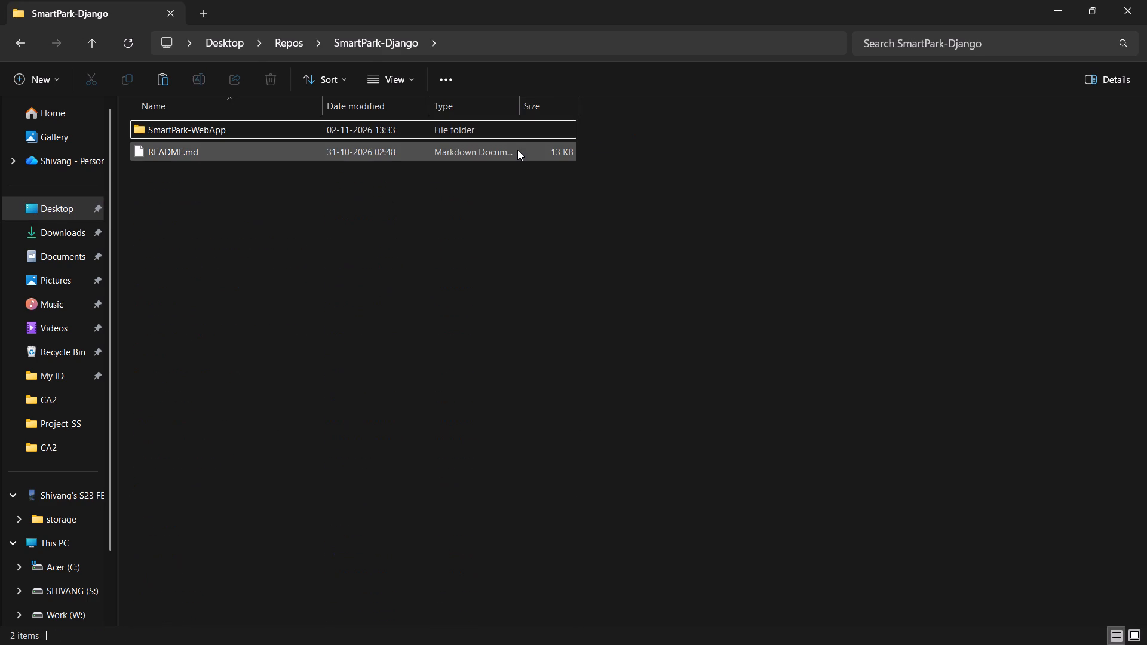
pyautogui.press('Down')
pyautogui.press('Up')
pyautogui.press('Return')
# Open the document Project Report - SmartPark Django SRS in Word.
pyautogui.press('Down')
pyautogui.press('Down')
pyautogui.press('Down')
pyautogui.press('Down')
pyautogui.press('Down')
pyautogui.press('Down')
pyautogui.press('Down')
pyautogui.press('Down')
pyautogui.press('Down')
pyautogui.press('Down')
pyautogui.press('Down')
pyautogui.press('Down')
pyautogui.press('Down')
pyautogui.press('Down')
pyautogui.press('Down')
pyautogui.press('Down')
pyautogui.press('Down')
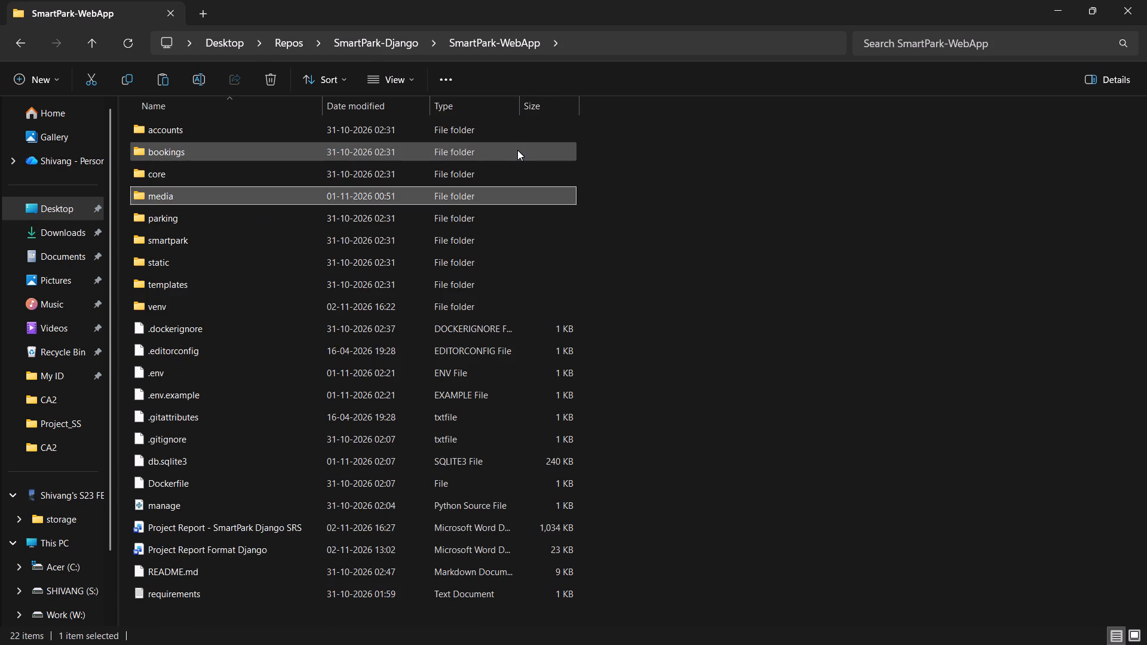
pyautogui.press('Down')
pyautogui.press('Return')
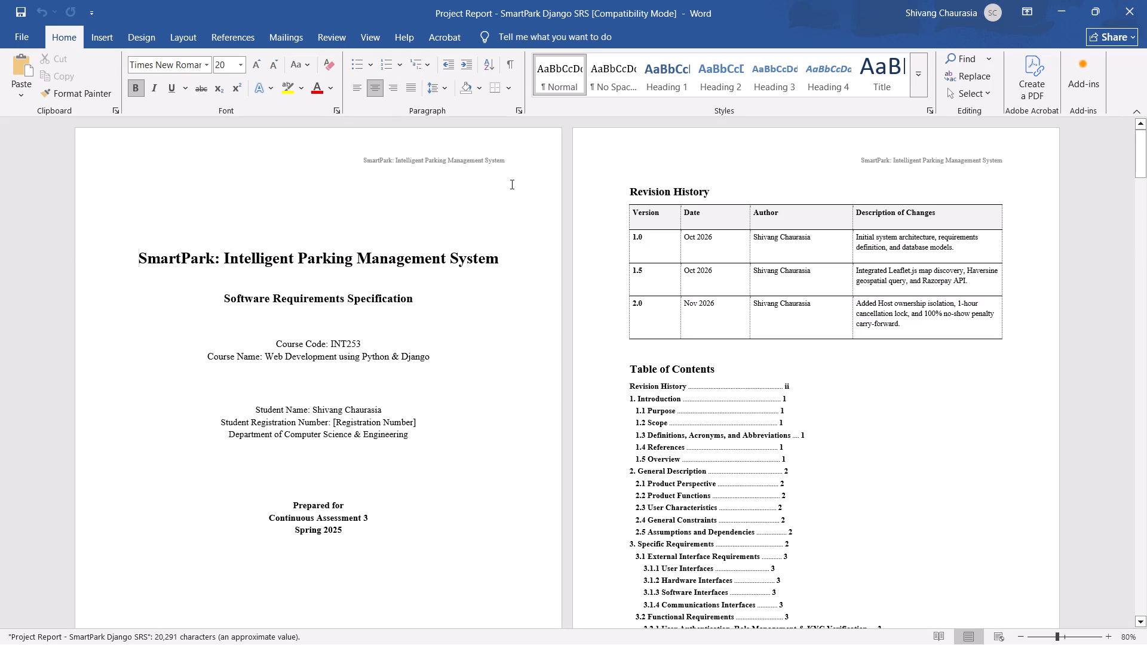
# Review the revised report from the title page through the workflow diagrams to the proof and attachment sections.
pyautogui.keyDown('ctrl'); pyautogui.scroll(2, 511, 184); pyautogui.keyUp('ctrl')
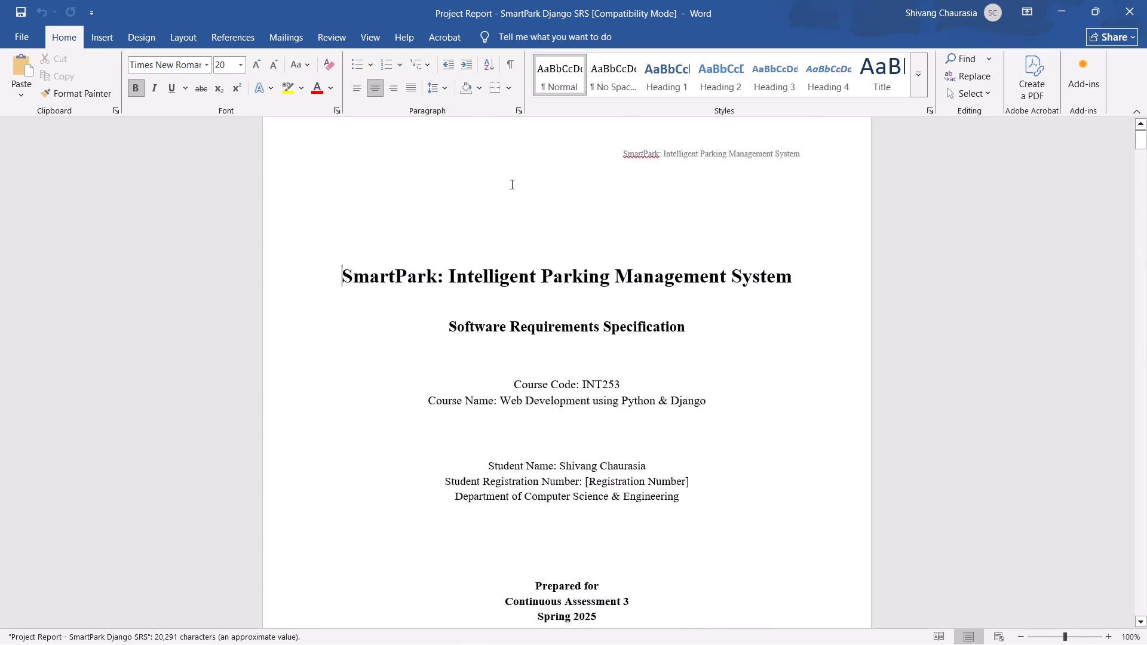
pyautogui.scroll(-7, 535, 354)
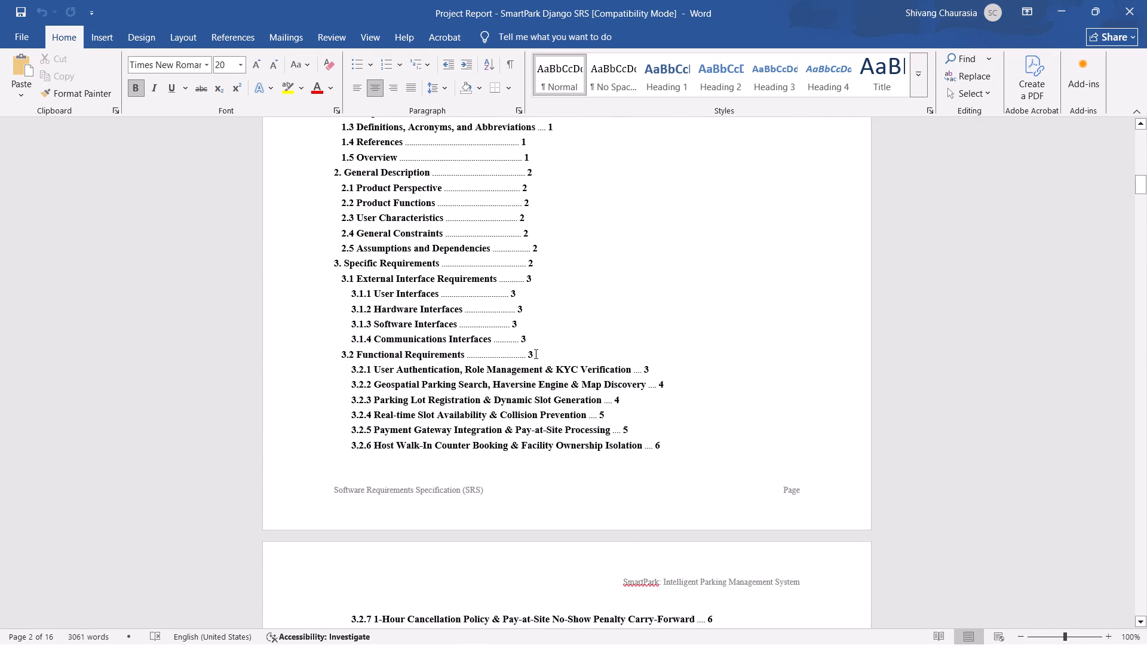
pyautogui.keyDown('ctrl'); pyautogui.scroll(-5, 535, 354); pyautogui.keyUp('ctrl')
pyautogui.scroll(-6, 535, 354)
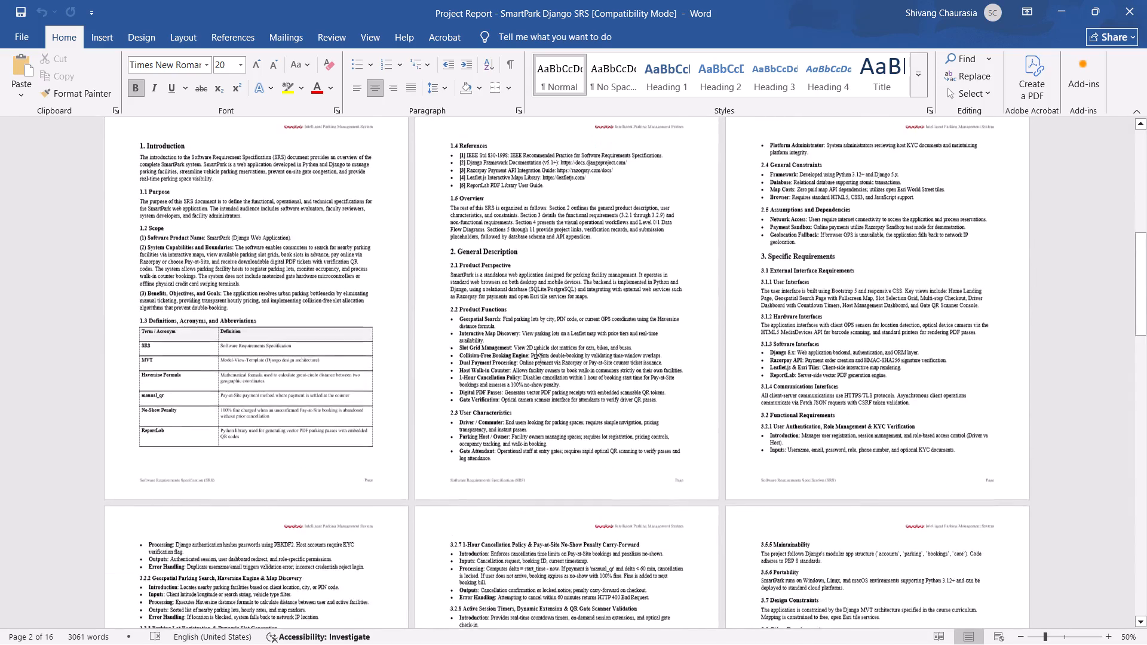
pyautogui.scroll(-9, 535, 354)
pyautogui.scroll(1, 535, 354)
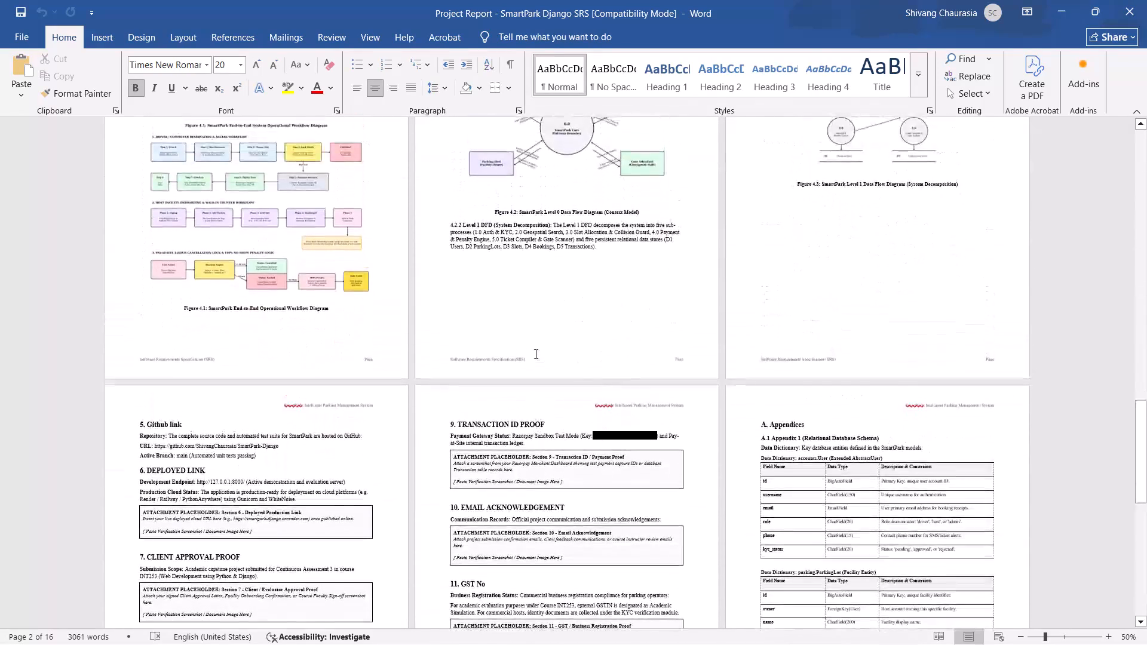
pyautogui.scroll(3, 535, 354)
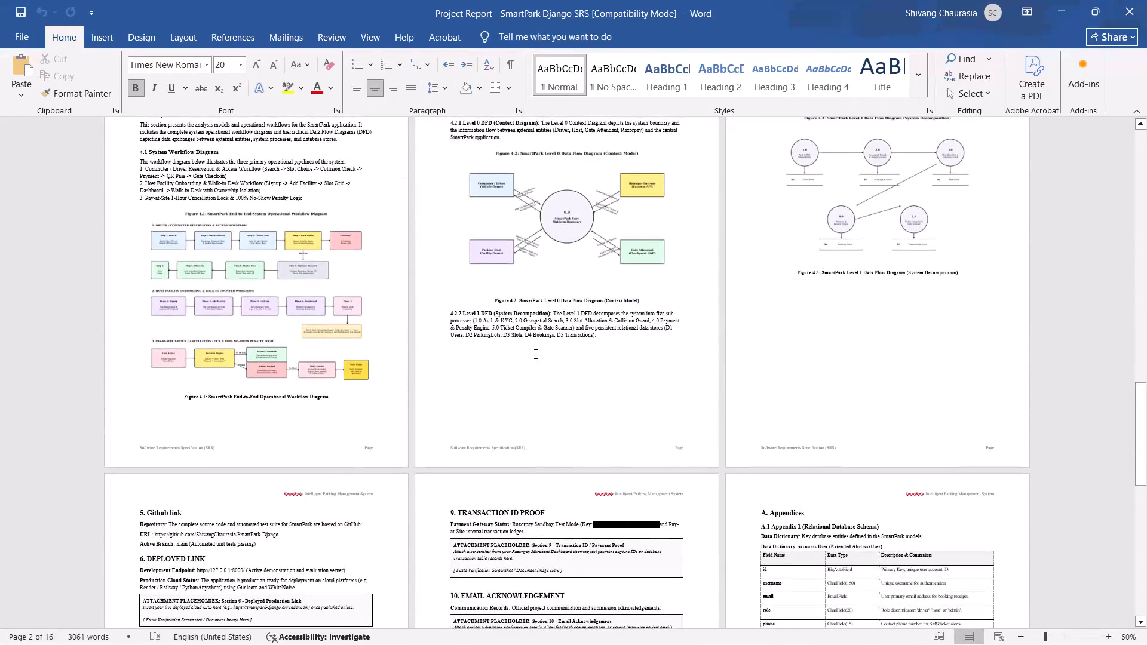
pyautogui.scroll(-5, 535, 354)
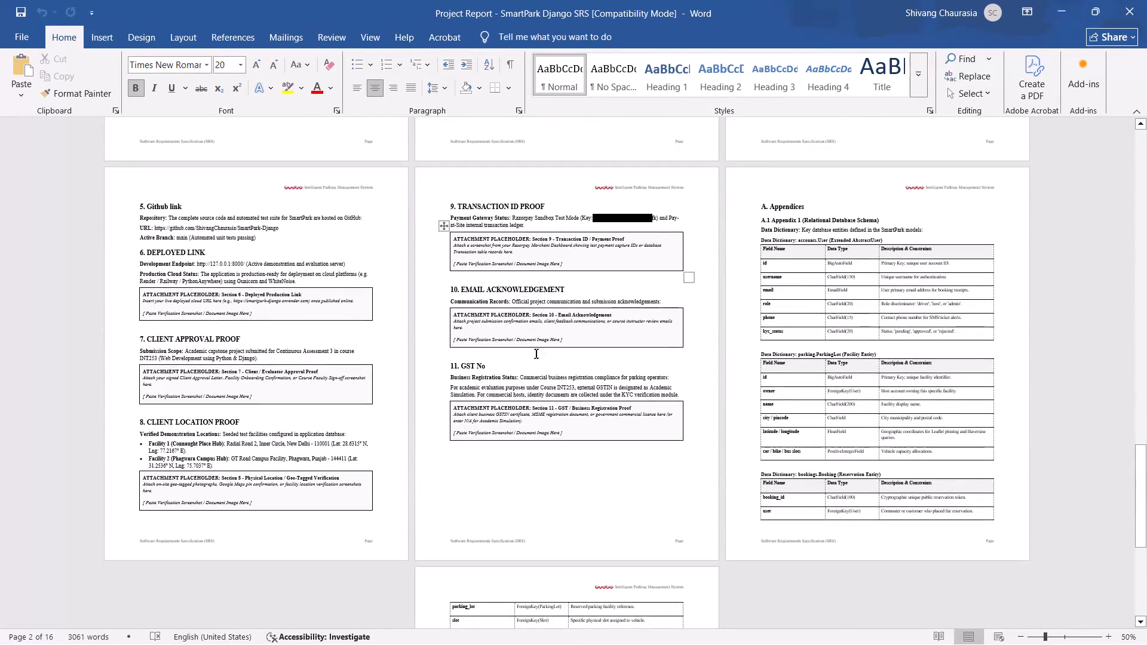
pyautogui.scroll(-1, 535, 354)
pyautogui.keyDown('ctrl'); pyautogui.scroll(2, 535, 354); pyautogui.keyUp('ctrl')
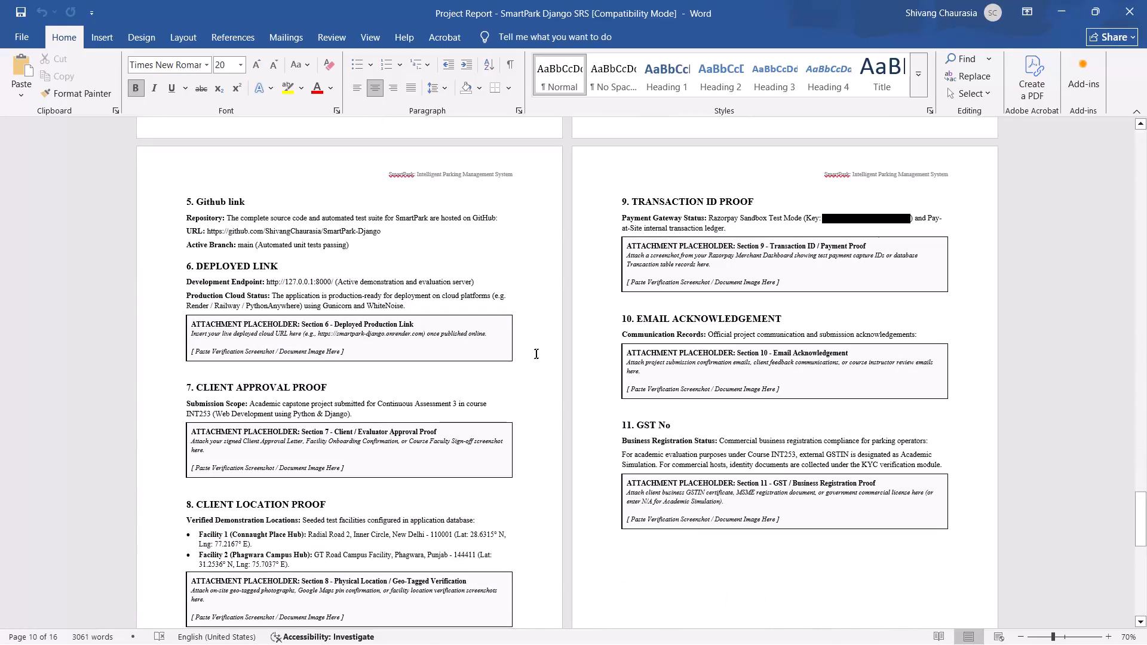
pyautogui.keyDown('ctrl'); pyautogui.scroll(3, 535, 354); pyautogui.keyUp('ctrl')
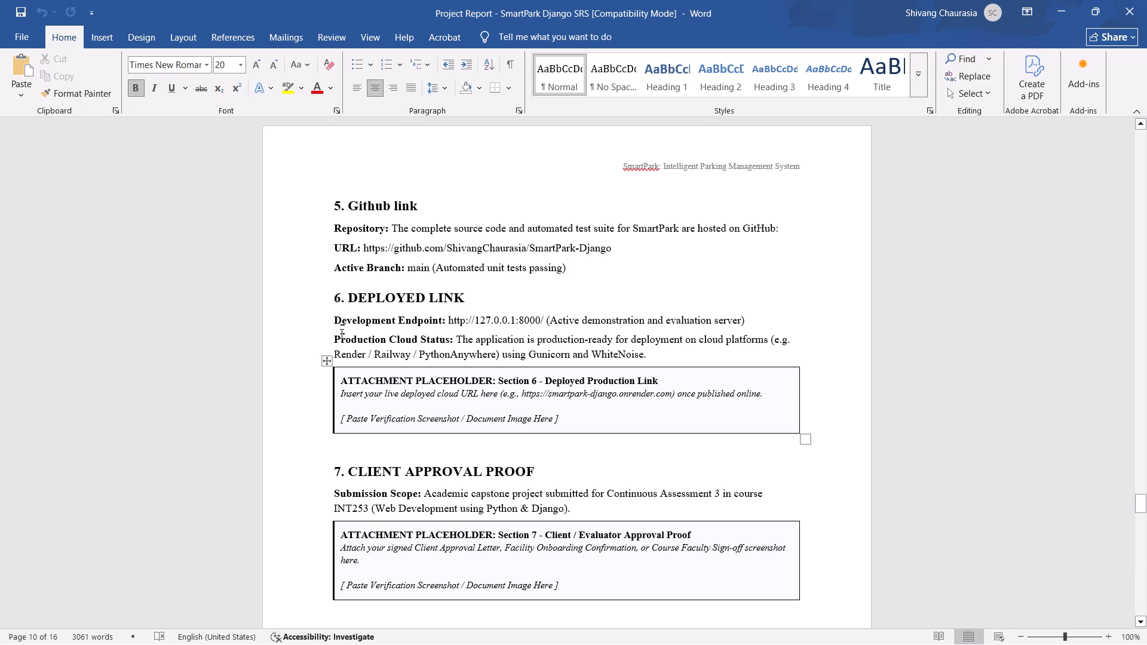
# Delete the whole section 6, DEPLOYED LINK, including its heading number and attachment placeholder box.
pyautogui.moveTo(338, 294); pyautogui.dragTo(482, 392)
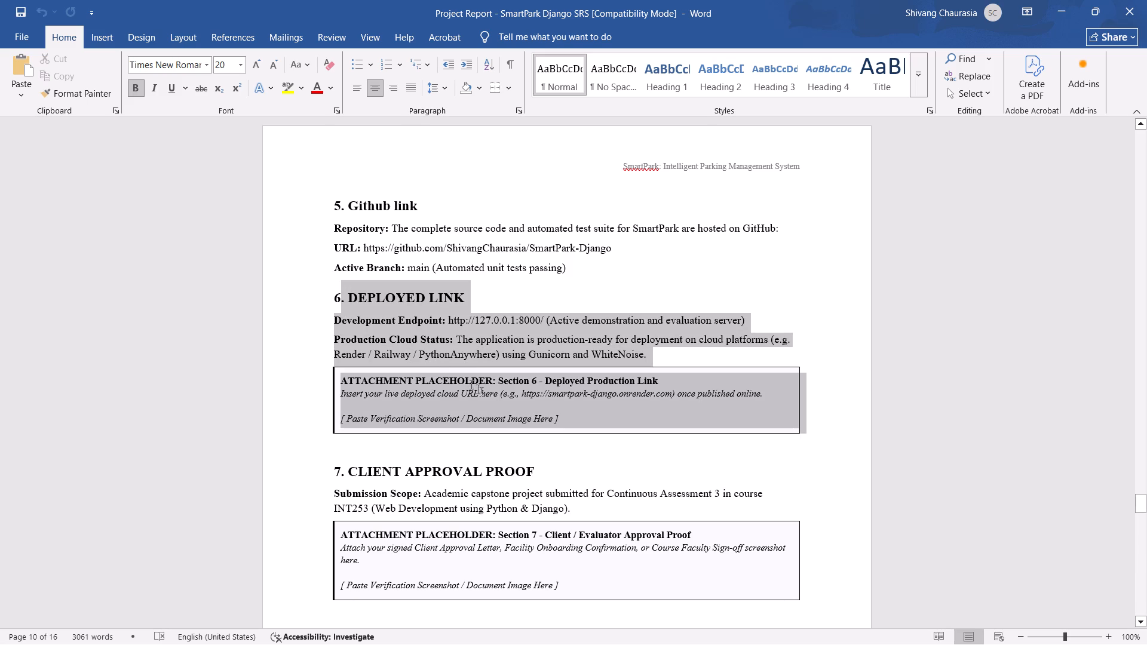
pyautogui.moveTo(482, 392); pyautogui.dragTo(561, 471)
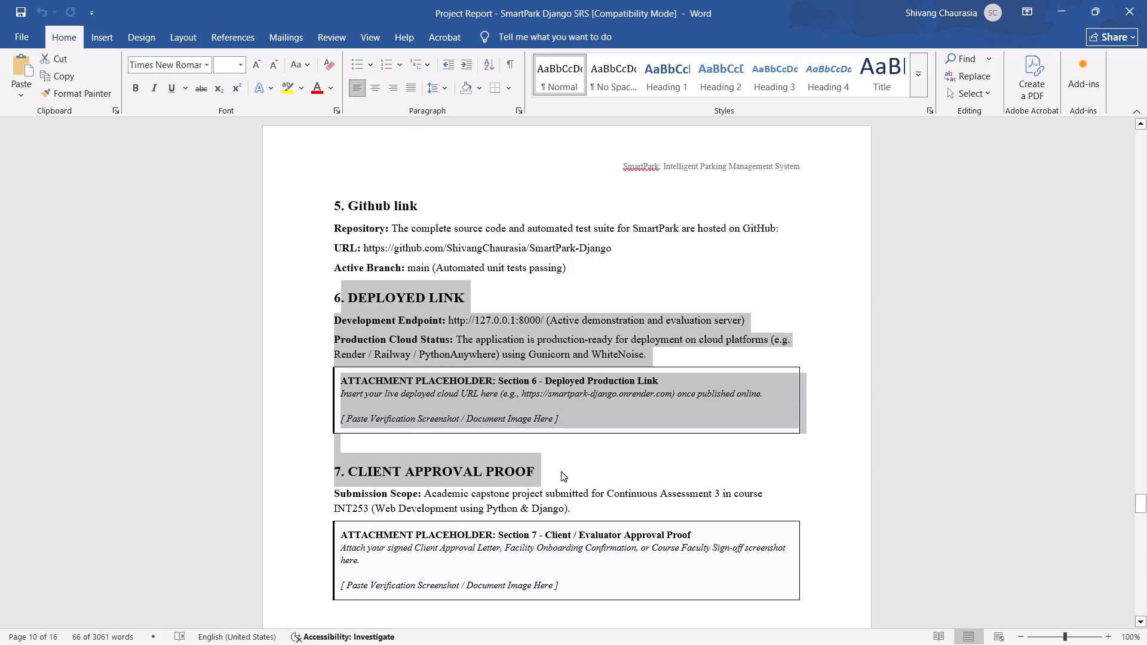
pyautogui.hotkey('shift', 'Up')
pyautogui.press('BackSpace')
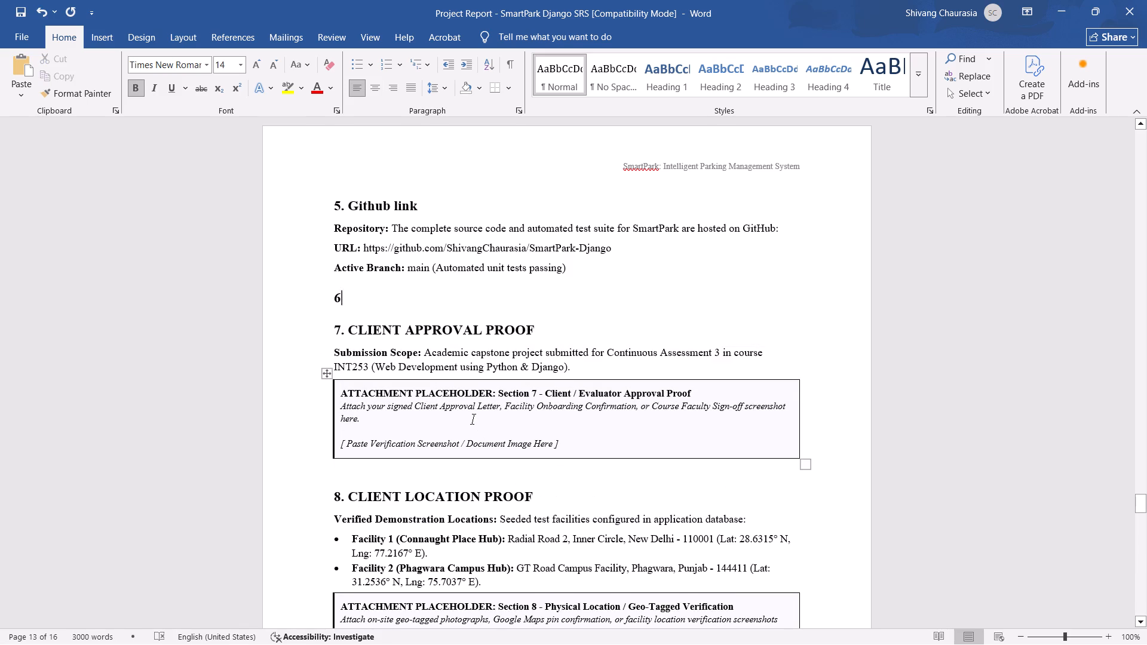
pyautogui.press('BackSpace')
pyautogui.press('BackSpace')
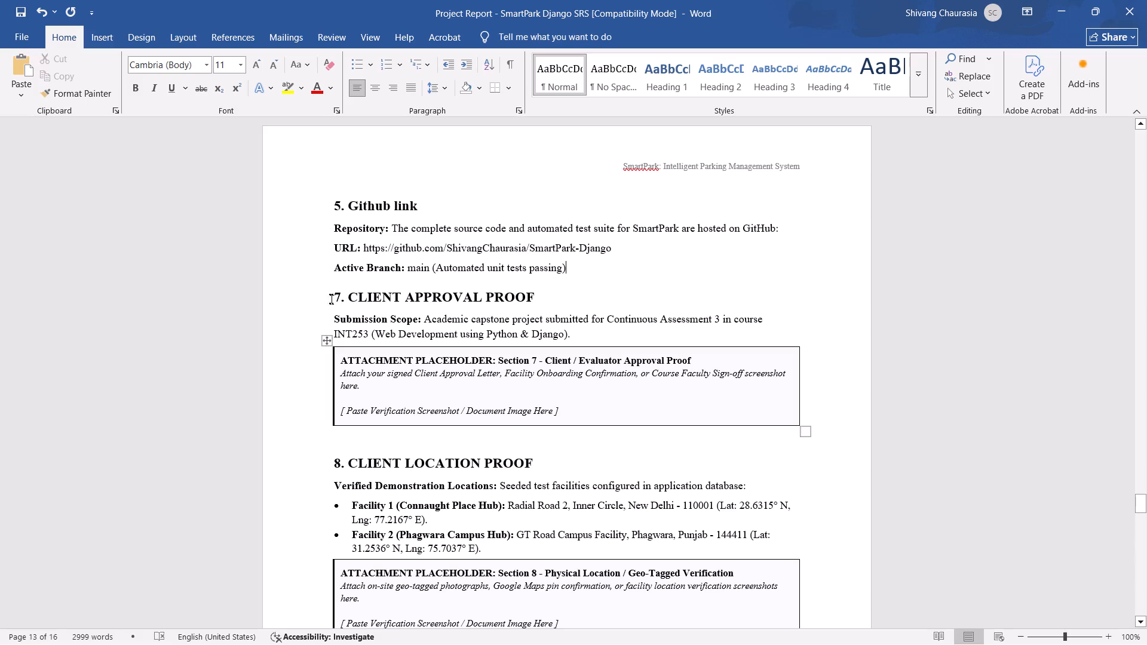
# Delete the whole section 7, CLIENT APPROVAL PROOF, including its attachment placeholder box.
pyautogui.click(346, 297)
pyautogui.press('Left')
pyautogui.press('Left')
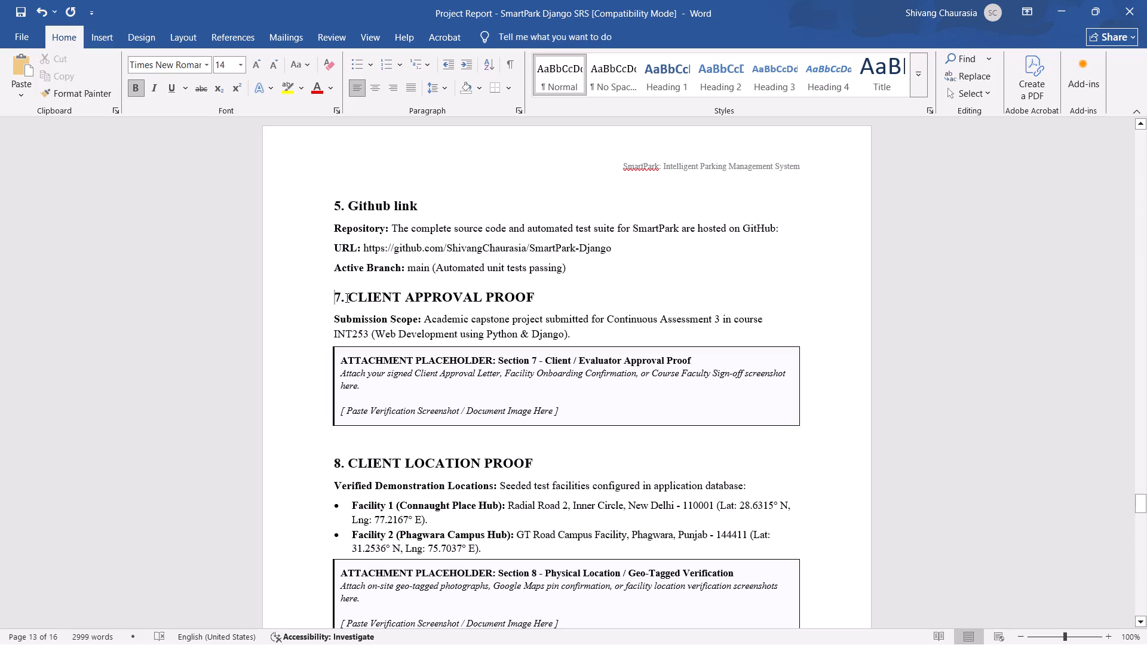
pyautogui.hotkey('shift', 'Down')
pyautogui.hotkey('shift', 'Down')
pyautogui.hotkey('shift', 'Down')
pyautogui.hotkey('shift', 'Down')
pyautogui.hotkey('shift', 'Down')
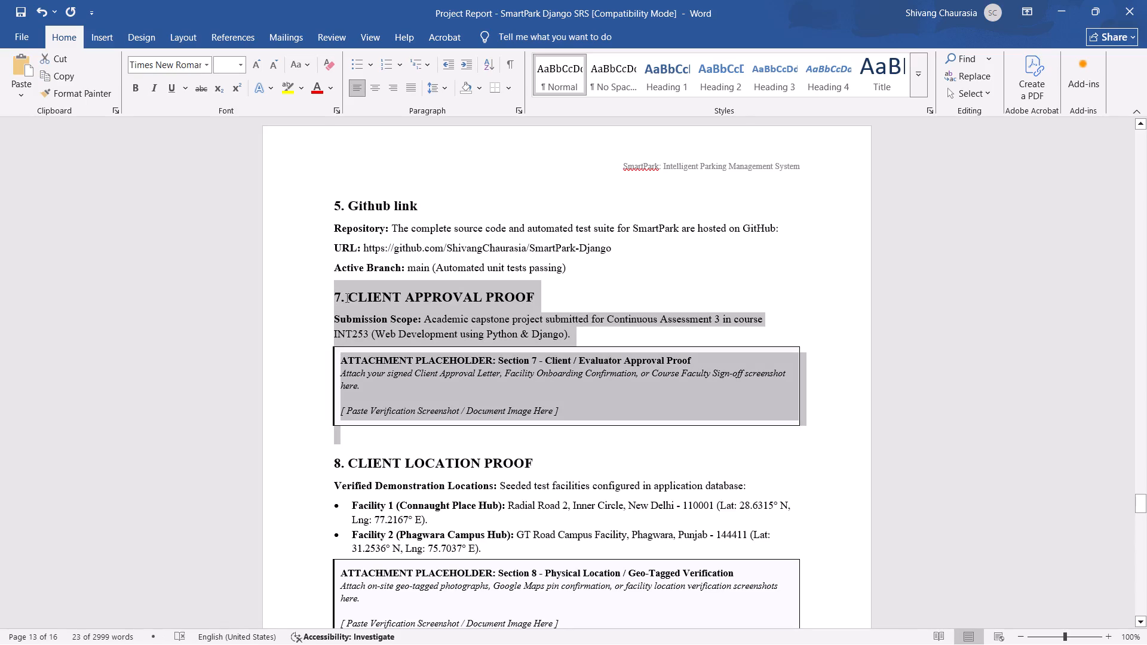
pyautogui.press('BackSpace')
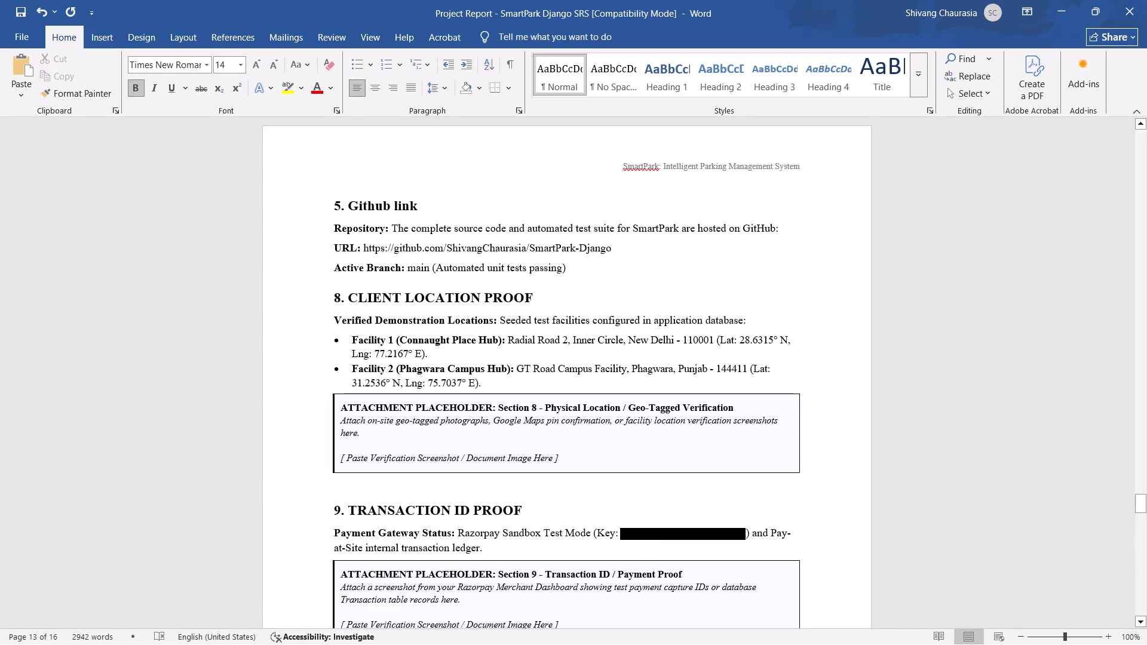
pyautogui.scroll(-1, 401, 395)
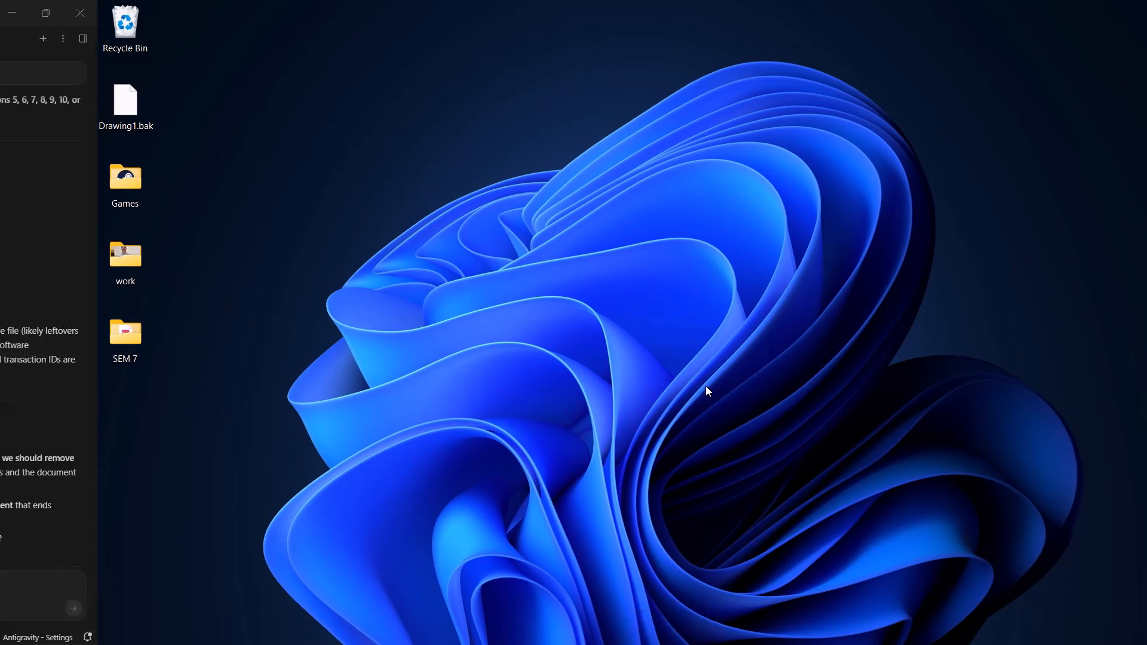
pyautogui.click(706, 386)
pyautogui.hotkey('ctrl', 'z')
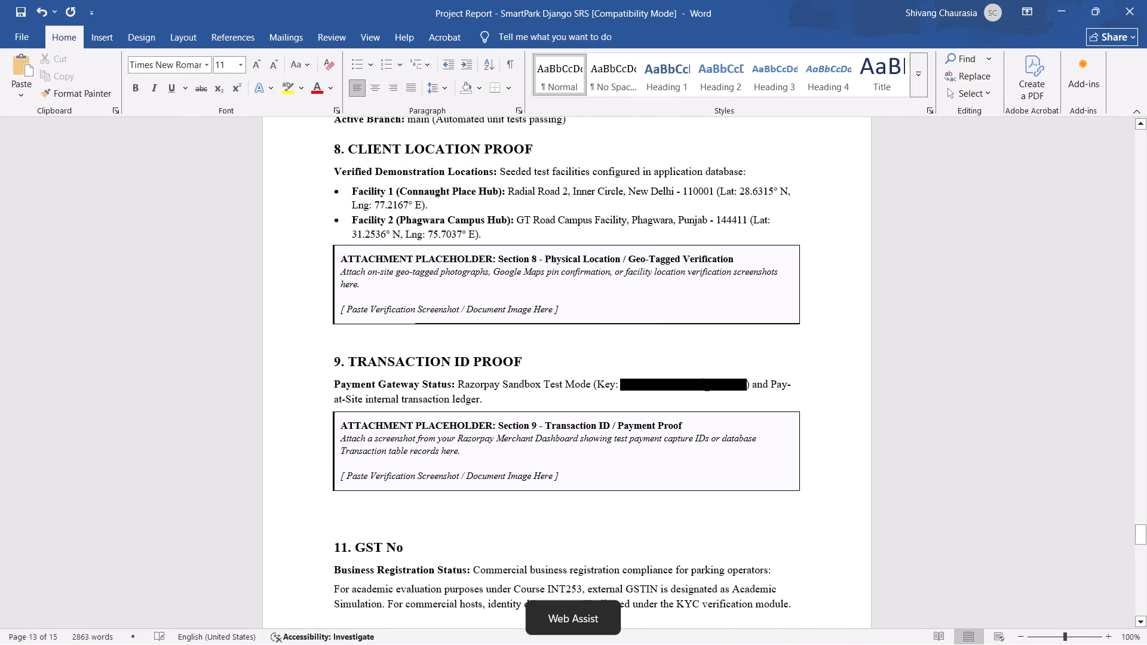
pyautogui.hotkey('ctrl', 'z')
pyautogui.hotkey('ctrl', 'z')
pyautogui.hotkey('ctrl', 'z')
pyautogui.hotkey('ctrl', 'z')
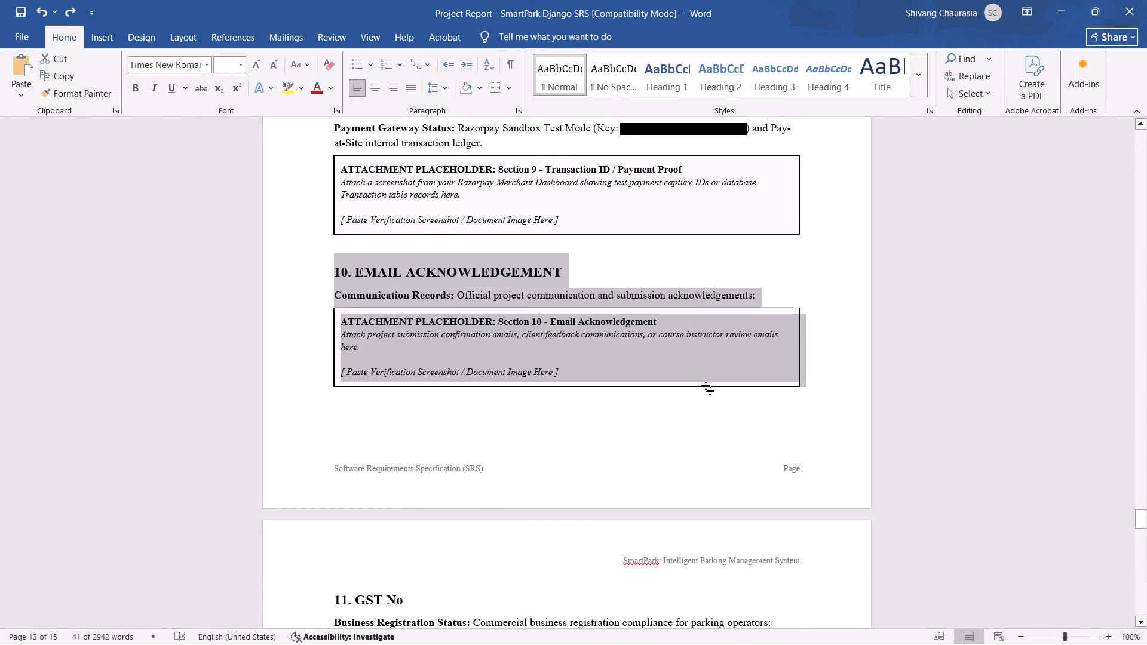
pyautogui.hotkey('ctrl', 'z')
pyautogui.hotkey('ctrl', 'z')
pyautogui.hotkey('ctrl', 'z')
pyautogui.hotkey('ctrl', 'z')
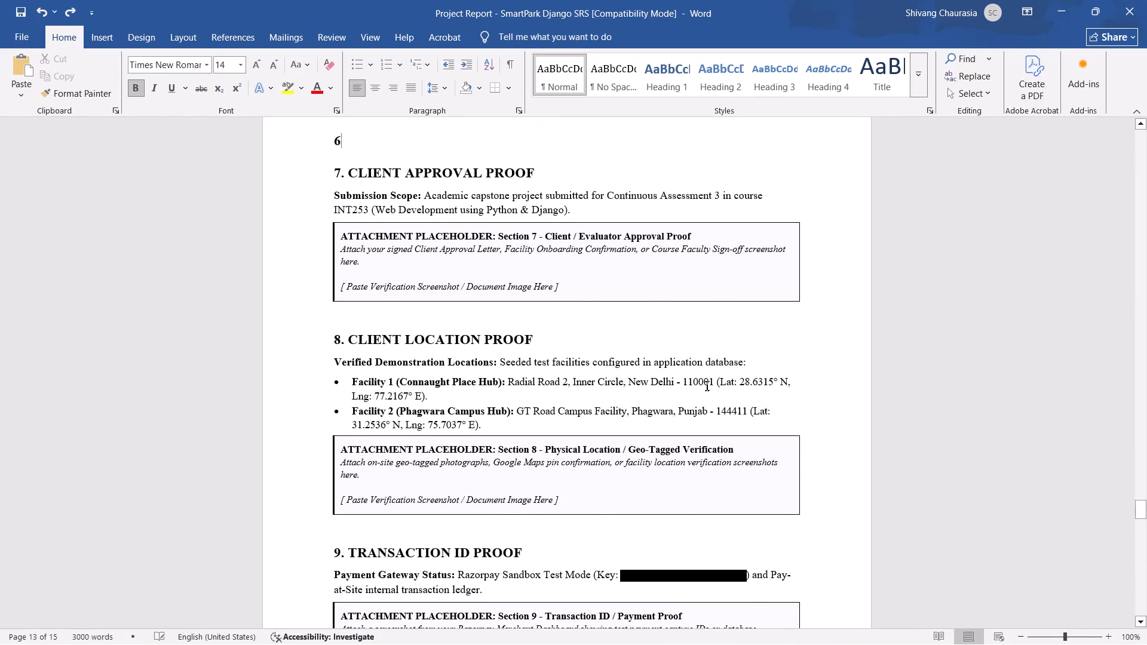
pyautogui.scroll(4, 706, 386)
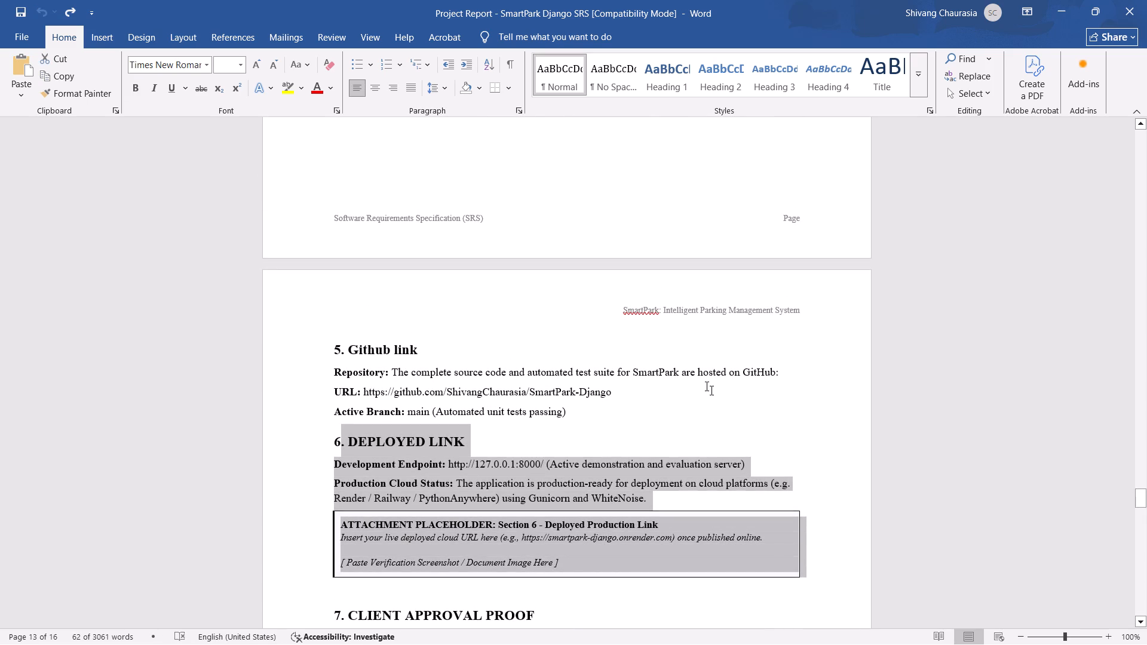
# Delete "(e.g. Render / Railway / PythonAnywhere) using Gunicorn and WhiteNoise." from the Production Cloud Status line in section 6.
pyautogui.click(570, 403)
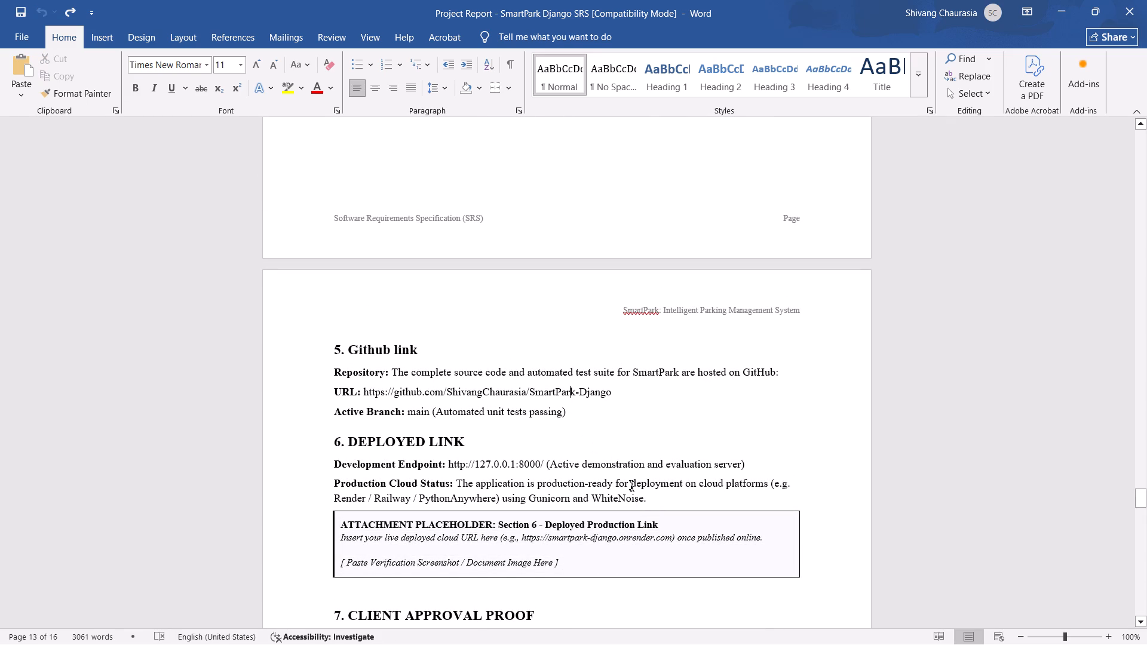
pyautogui.click(661, 500)
pyautogui.moveTo(658, 500); pyautogui.dragTo(753, 473)
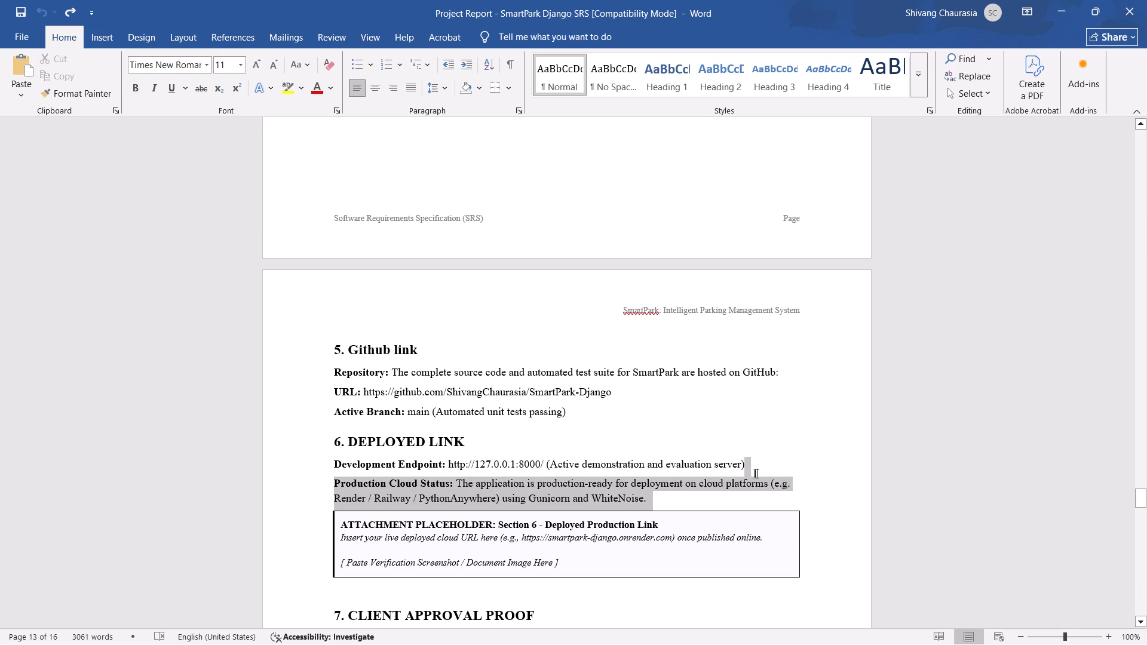
pyautogui.moveTo(753, 473); pyautogui.dragTo(757, 483)
pyautogui.hotkey('shift', 'Right')
pyautogui.hotkey('shift', 'Right')
pyautogui.hotkey('shift', 'Right')
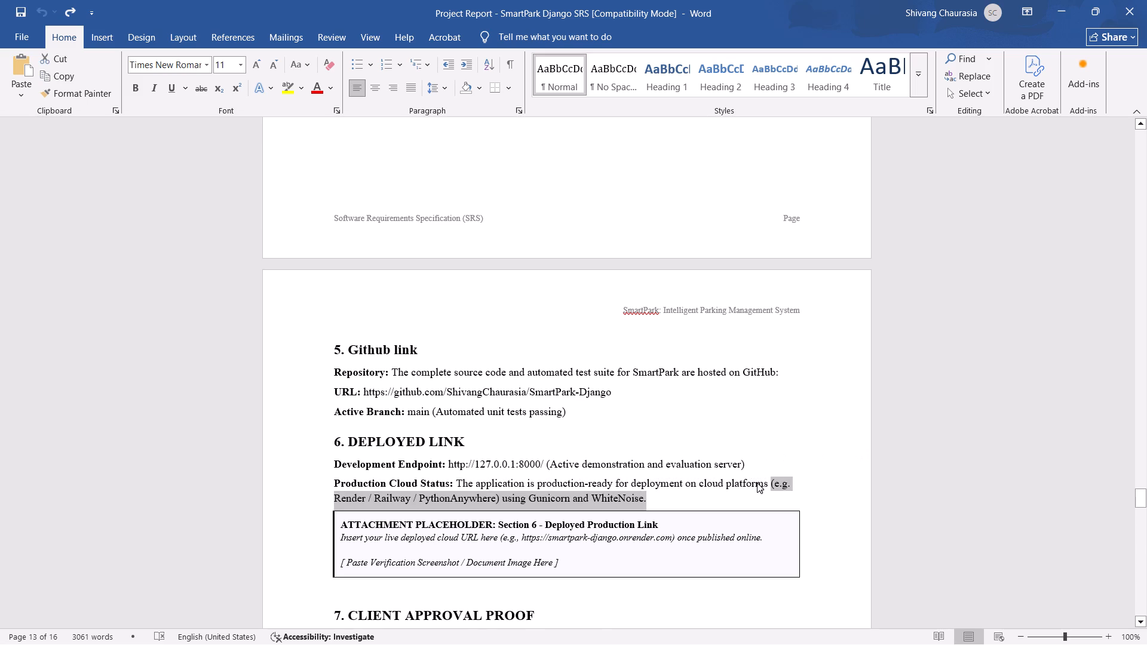
pyautogui.press('BackSpace')
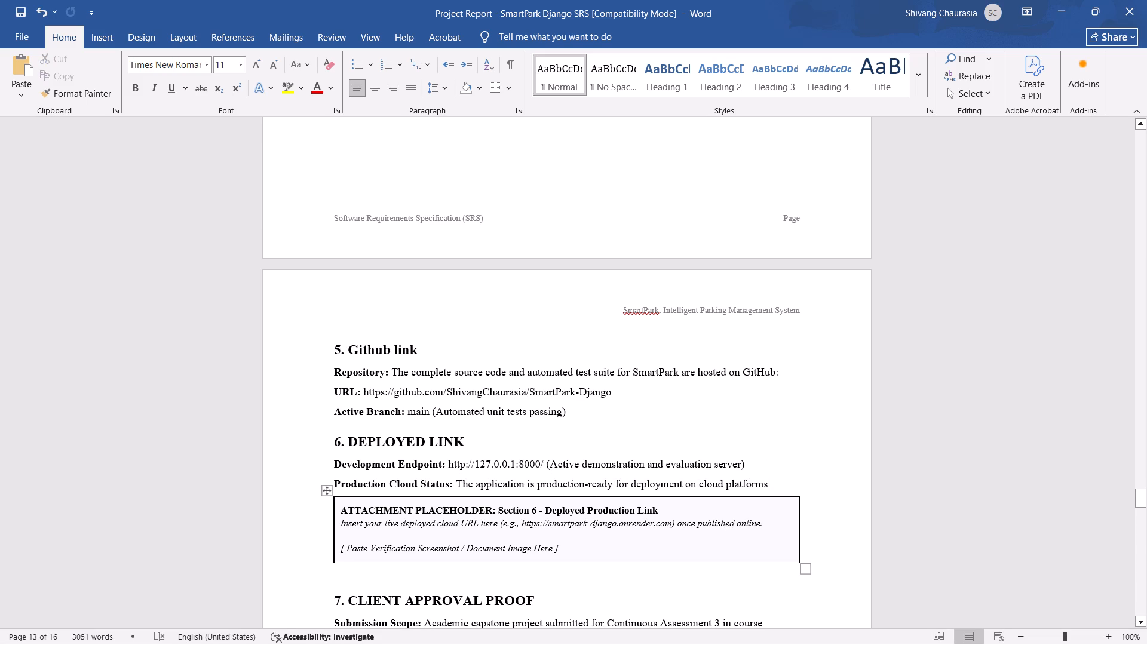
# Cut the section 6 attachment placeholder box and remove the empty line left below Production Cloud Status.
pyautogui.rightClick(330, 489)
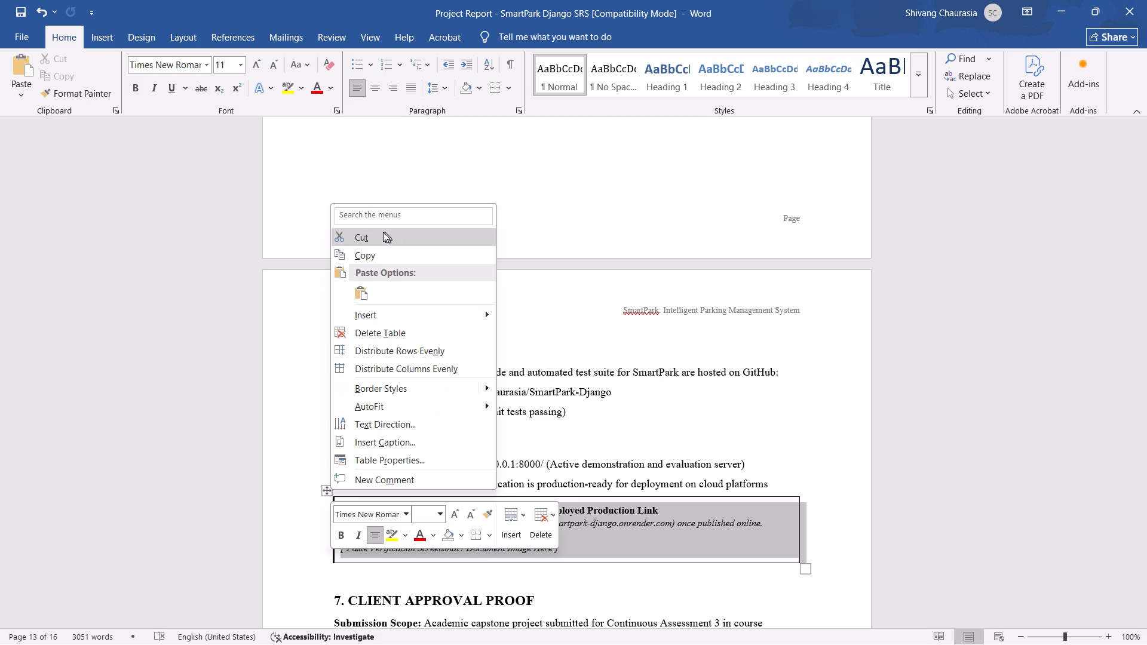
pyautogui.click(379, 231)
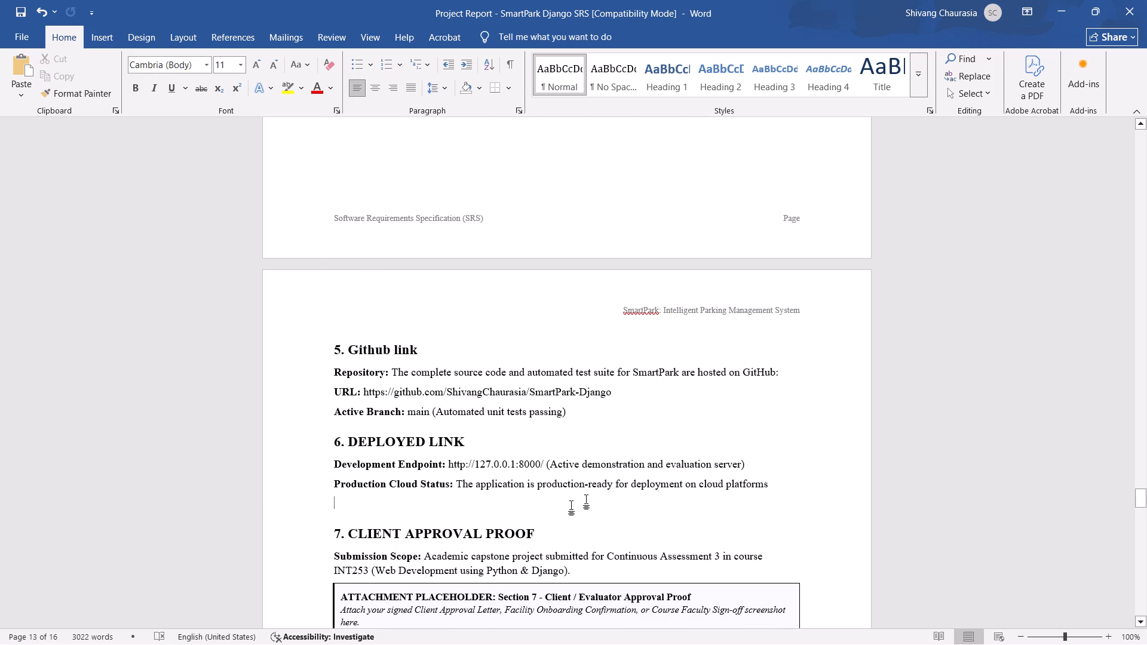
pyautogui.scroll(-1, 571, 505)
pyautogui.press('BackSpace')
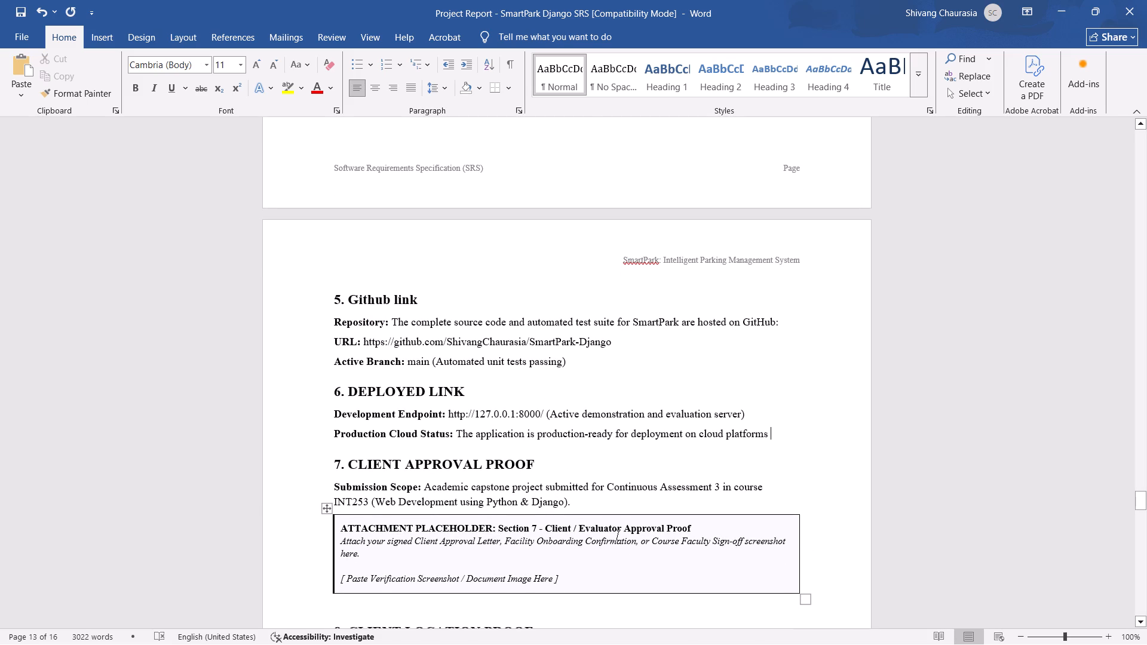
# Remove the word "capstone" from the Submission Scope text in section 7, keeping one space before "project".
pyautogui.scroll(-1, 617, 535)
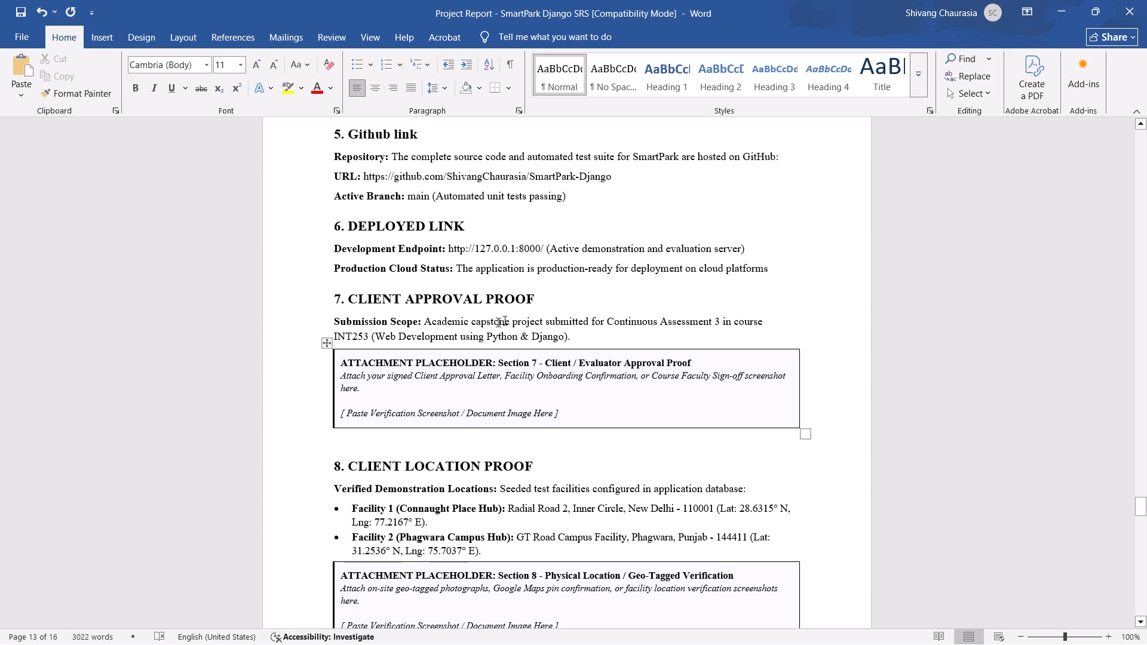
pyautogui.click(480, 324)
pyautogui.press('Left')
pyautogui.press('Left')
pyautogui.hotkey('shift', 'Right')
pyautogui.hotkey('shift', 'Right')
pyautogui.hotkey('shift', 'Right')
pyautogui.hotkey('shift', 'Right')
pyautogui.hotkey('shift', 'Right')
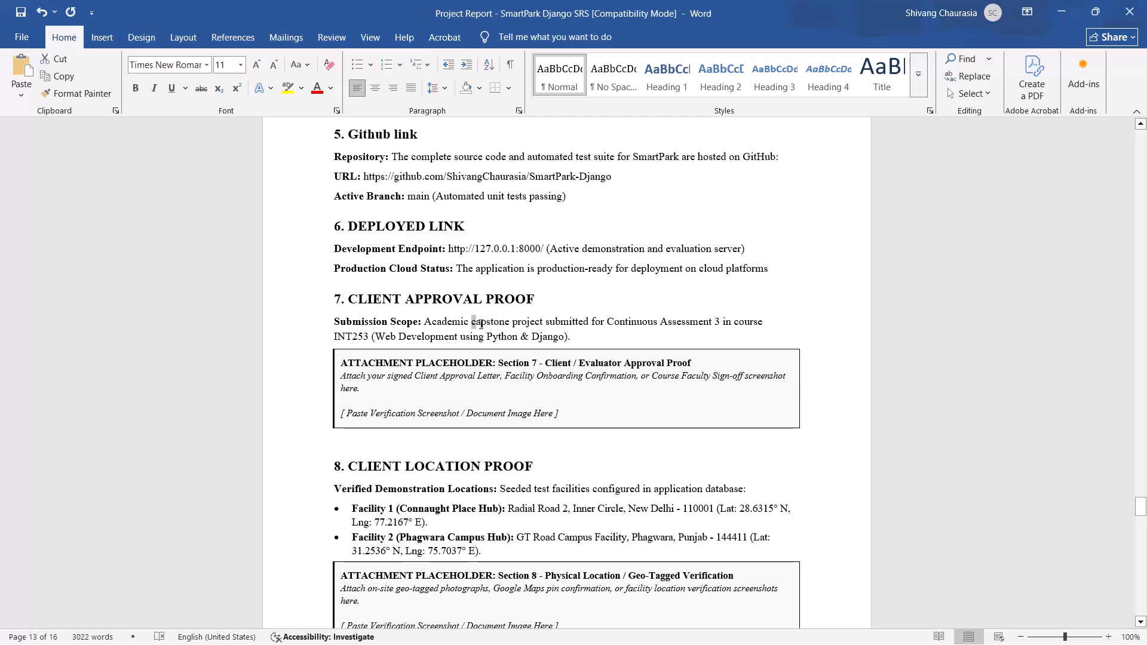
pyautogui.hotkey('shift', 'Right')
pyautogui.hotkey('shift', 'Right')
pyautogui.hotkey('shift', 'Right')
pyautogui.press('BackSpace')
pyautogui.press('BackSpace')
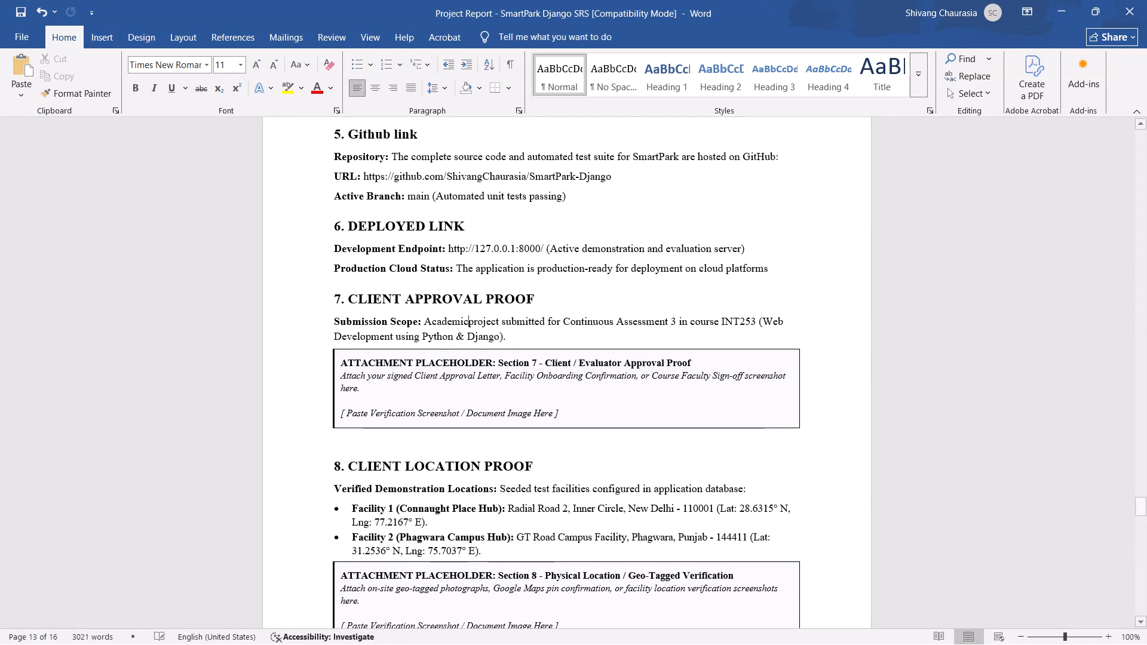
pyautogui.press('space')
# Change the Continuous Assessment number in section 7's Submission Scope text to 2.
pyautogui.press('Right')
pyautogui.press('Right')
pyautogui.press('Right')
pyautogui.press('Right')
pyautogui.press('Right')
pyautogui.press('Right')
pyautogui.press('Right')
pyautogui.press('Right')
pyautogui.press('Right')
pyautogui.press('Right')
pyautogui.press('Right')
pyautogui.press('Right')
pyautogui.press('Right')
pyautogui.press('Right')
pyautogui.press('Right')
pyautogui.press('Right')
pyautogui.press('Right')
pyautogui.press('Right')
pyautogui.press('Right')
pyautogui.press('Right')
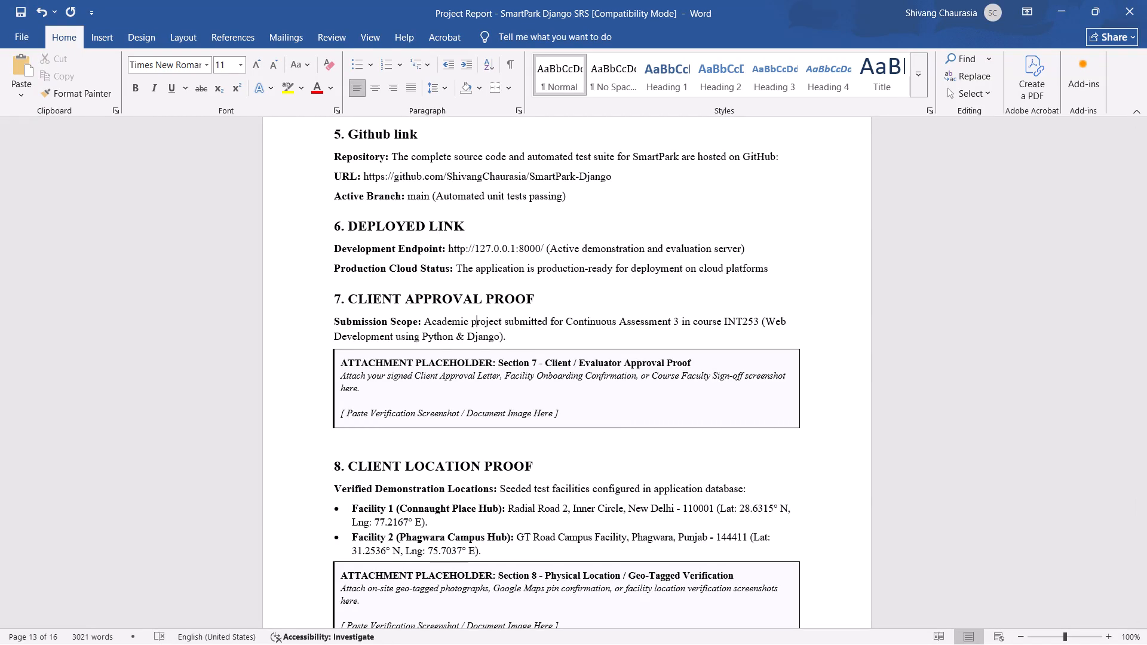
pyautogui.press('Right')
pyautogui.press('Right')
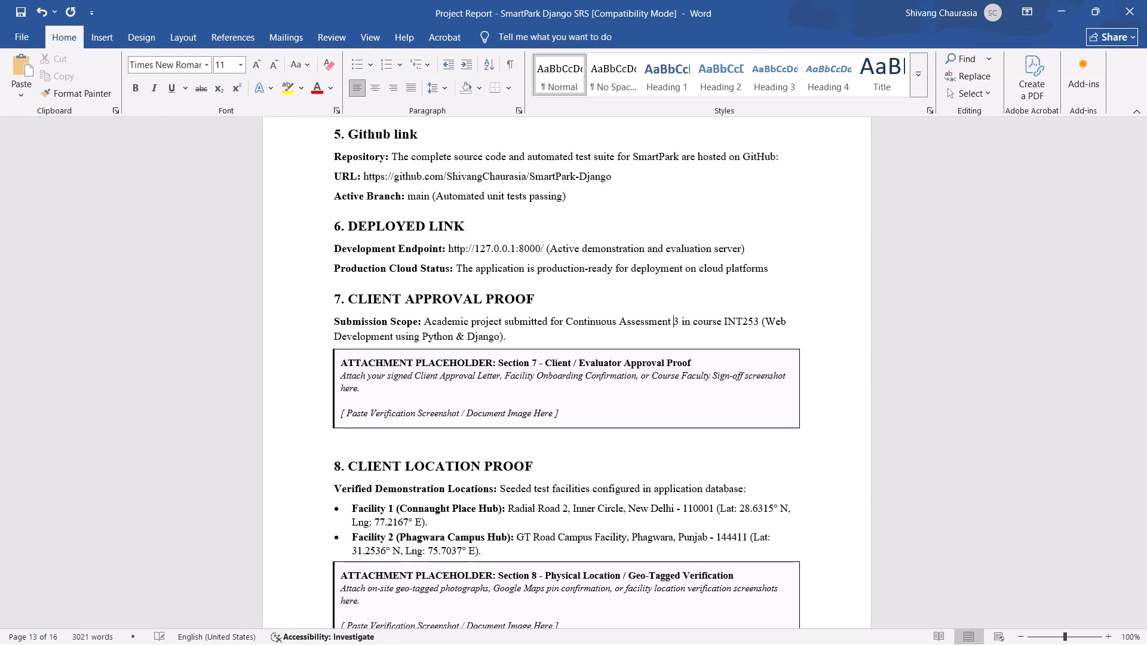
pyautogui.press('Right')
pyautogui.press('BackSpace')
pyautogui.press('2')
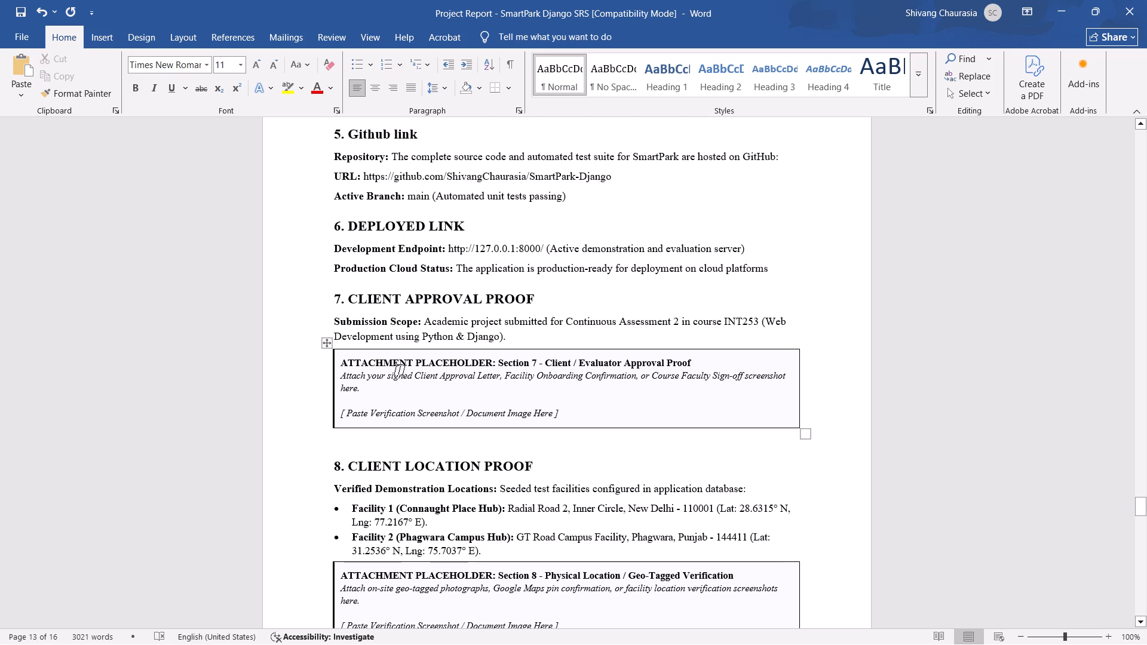
# Delete all of section 7, CLIENT APPROVAL PROOF, including its submission scope text and attachment placeholder box.
pyautogui.click(330, 342)
pyautogui.press('Delete')
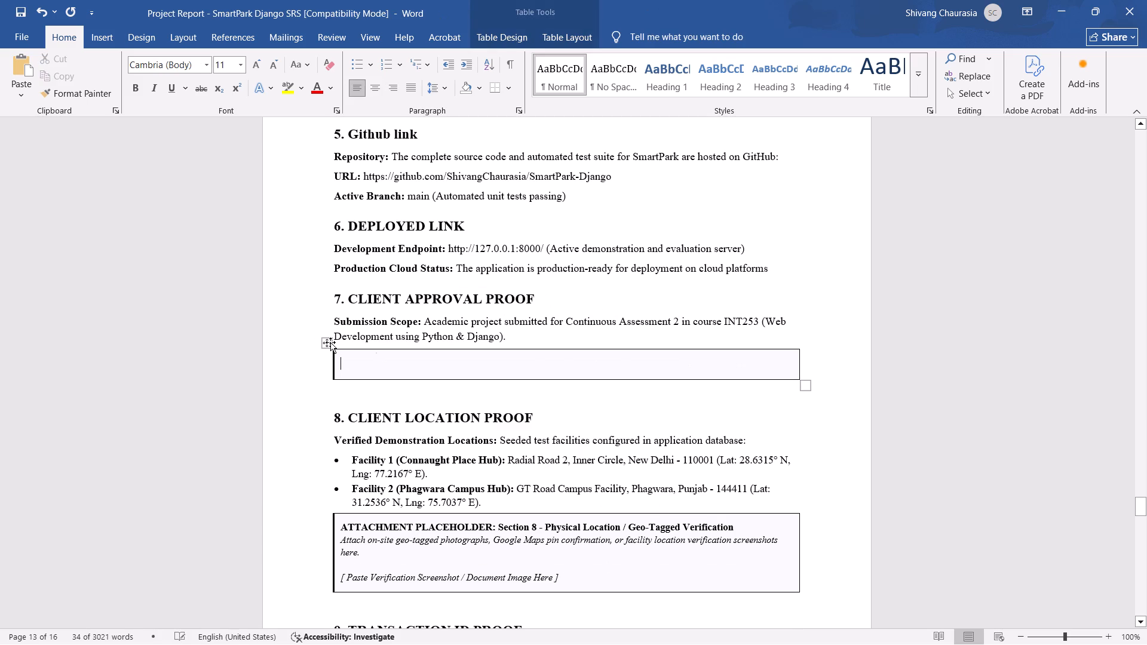
pyautogui.moveTo(327, 297); pyautogui.dragTo(367, 308)
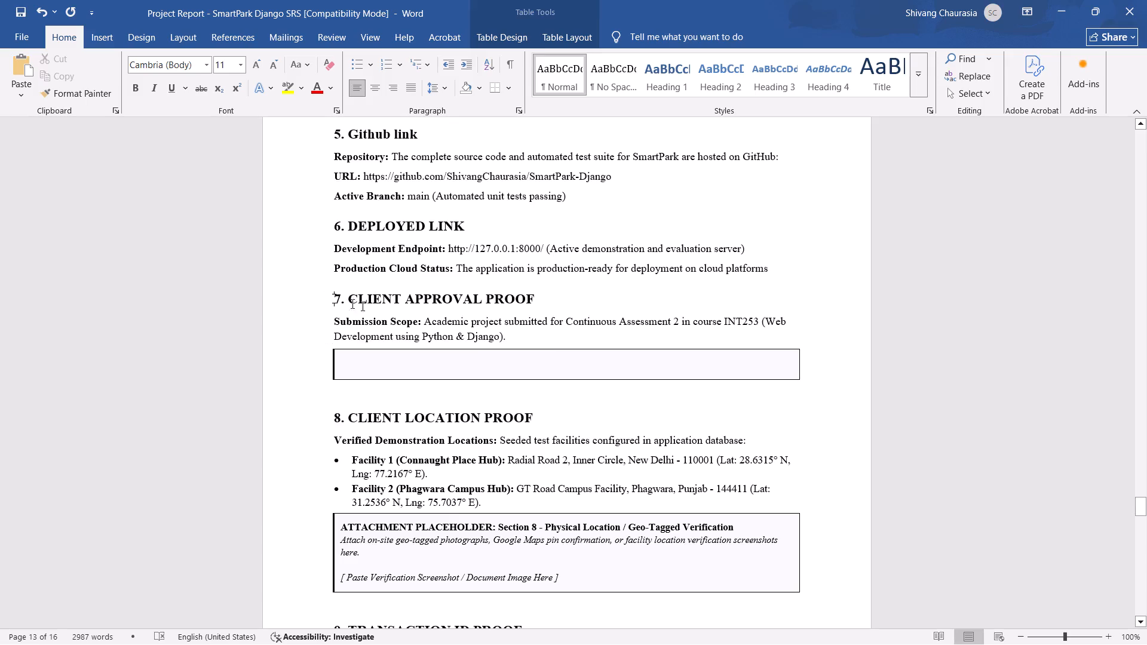
pyautogui.moveTo(367, 308); pyautogui.dragTo(798, 373)
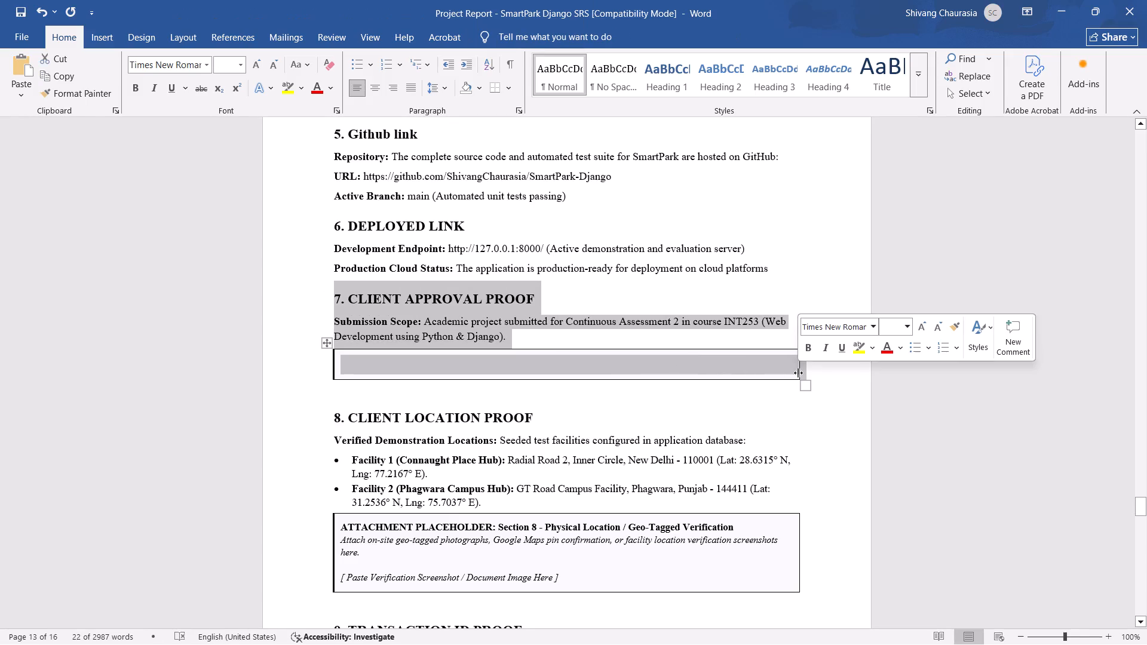
pyautogui.press('BackSpace')
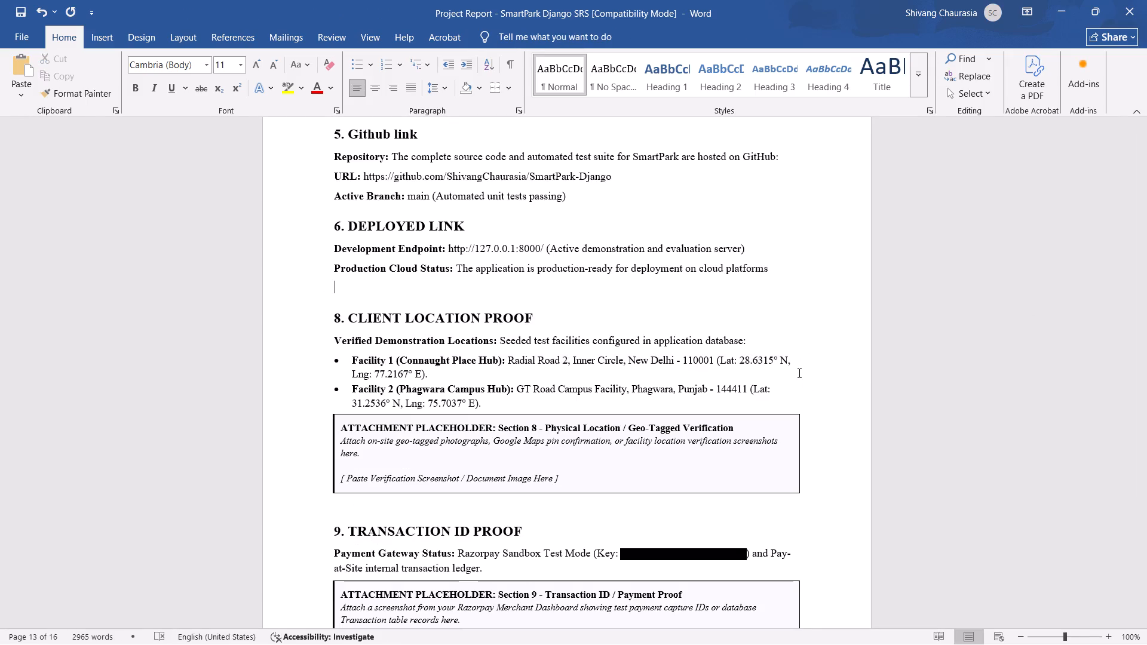
# Remove the attachment placeholder box with its text from section 8, CLIENT LOCATION PROOF.
pyautogui.scroll(-1, 798, 373)
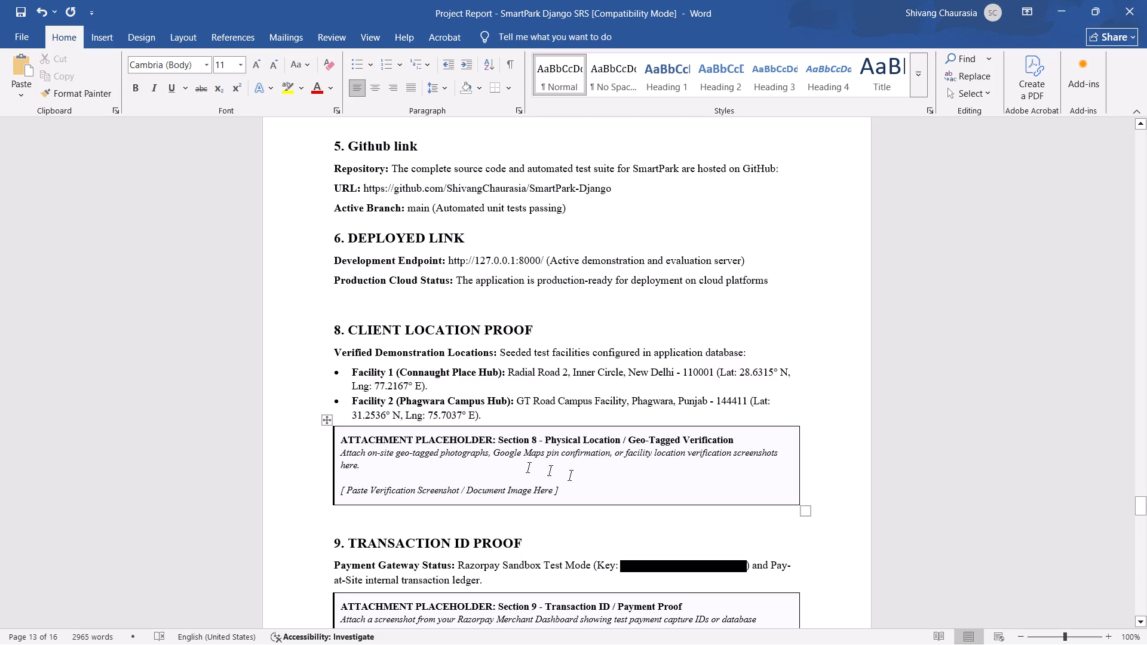
pyautogui.click(329, 423)
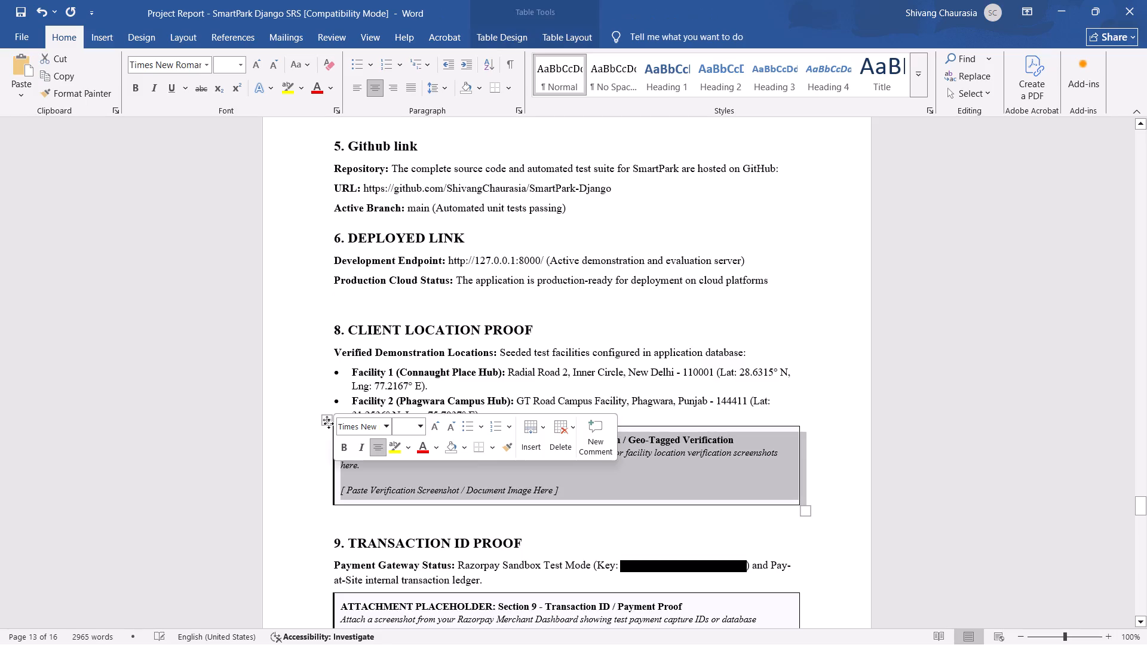
pyautogui.press('Delete')
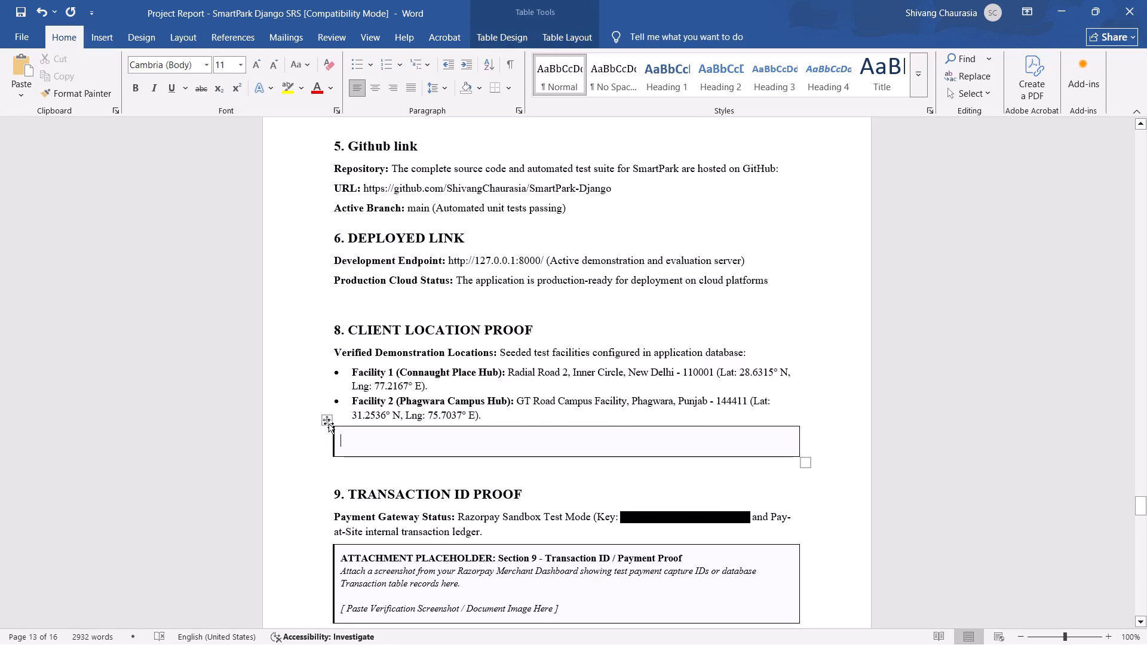
pyautogui.rightClick(329, 423)
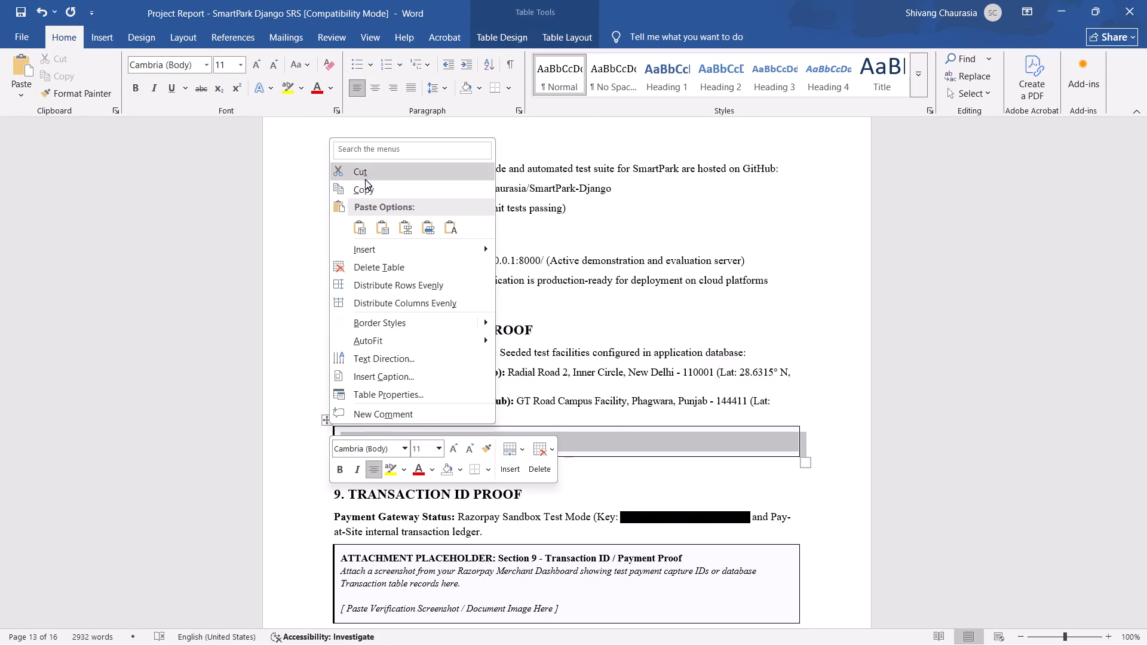
pyautogui.click(364, 174)
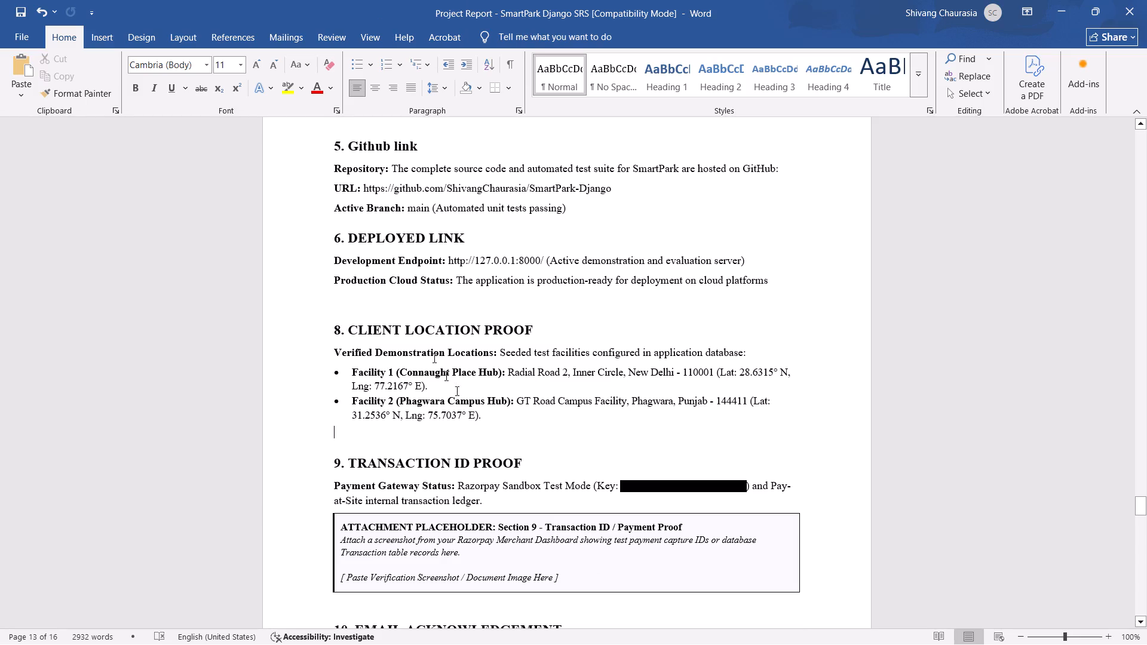
# Remove the empty line above the CLIENT LOCATION PROOF heading and renumber that heading as 7.
pyautogui.click(390, 308)
pyautogui.press('BackSpace')
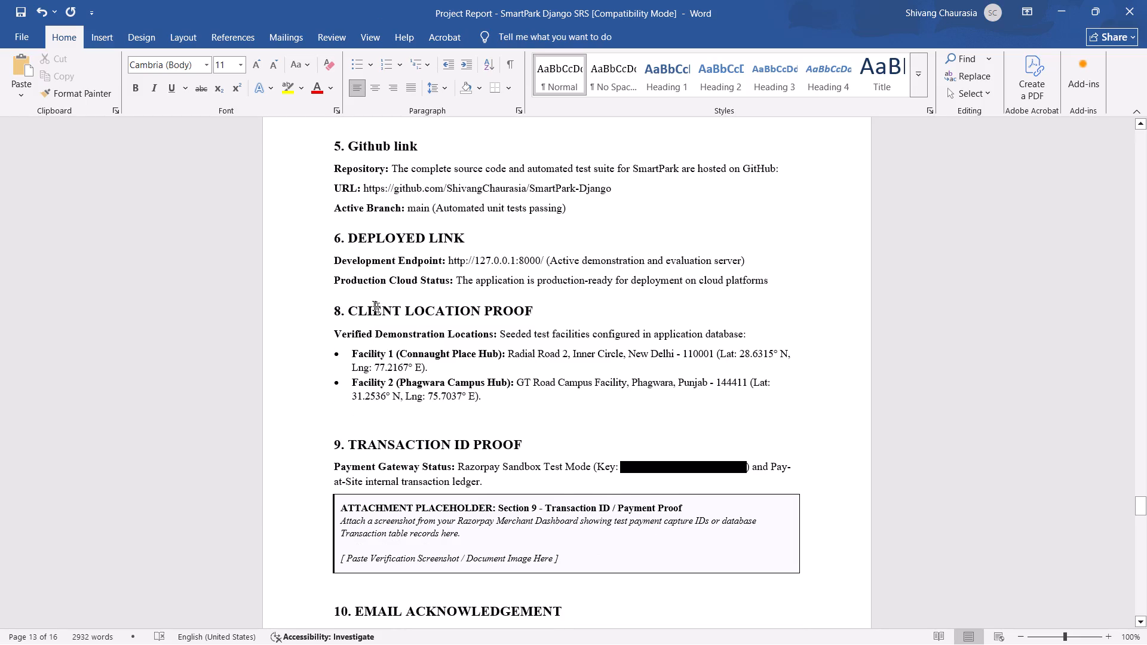
pyautogui.click(338, 311)
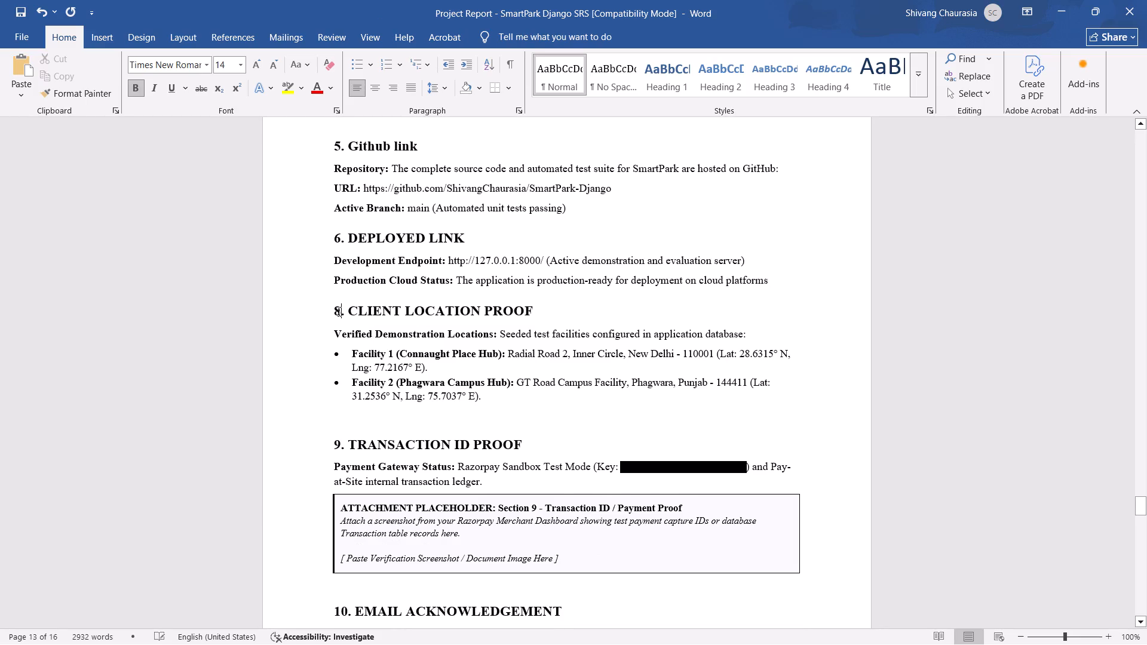
pyautogui.press('BackSpace')
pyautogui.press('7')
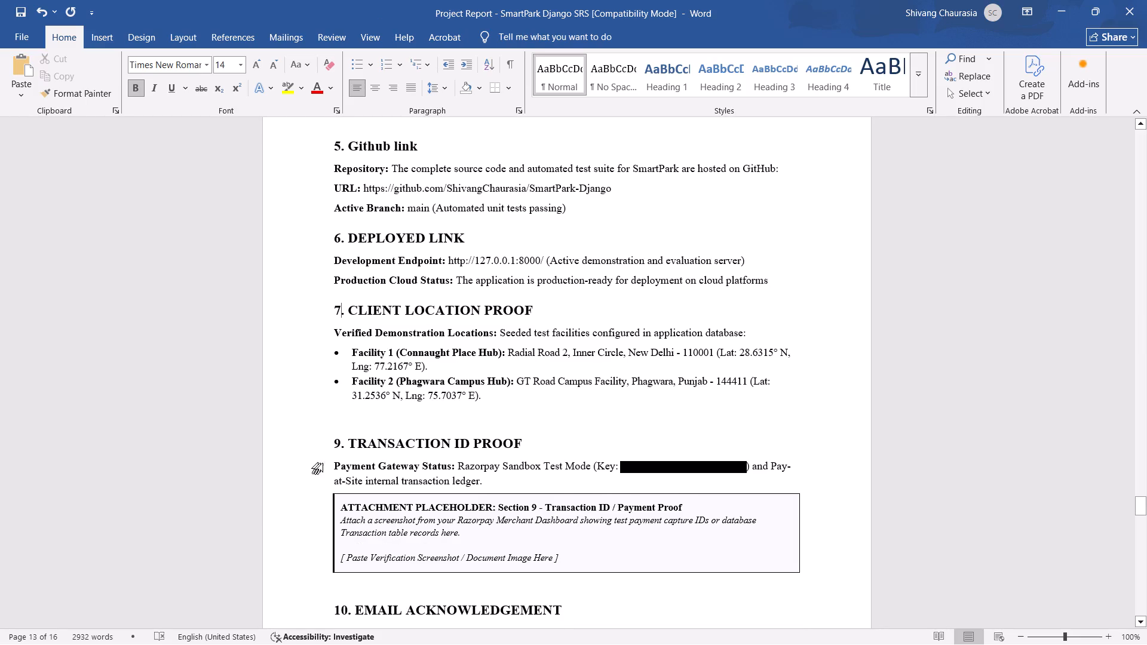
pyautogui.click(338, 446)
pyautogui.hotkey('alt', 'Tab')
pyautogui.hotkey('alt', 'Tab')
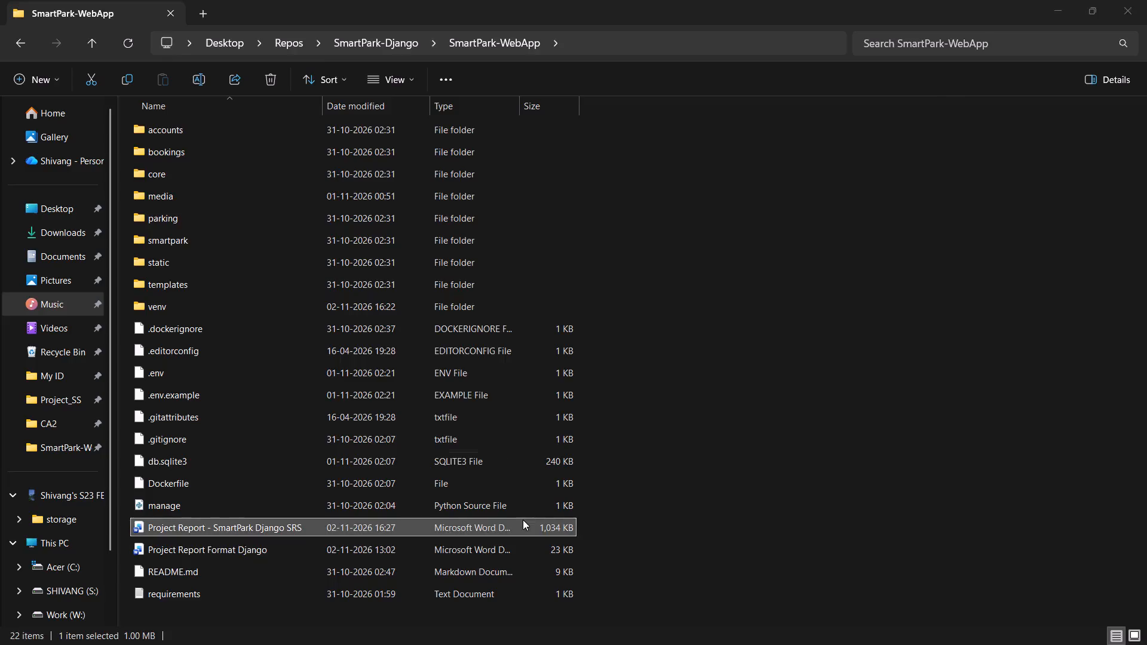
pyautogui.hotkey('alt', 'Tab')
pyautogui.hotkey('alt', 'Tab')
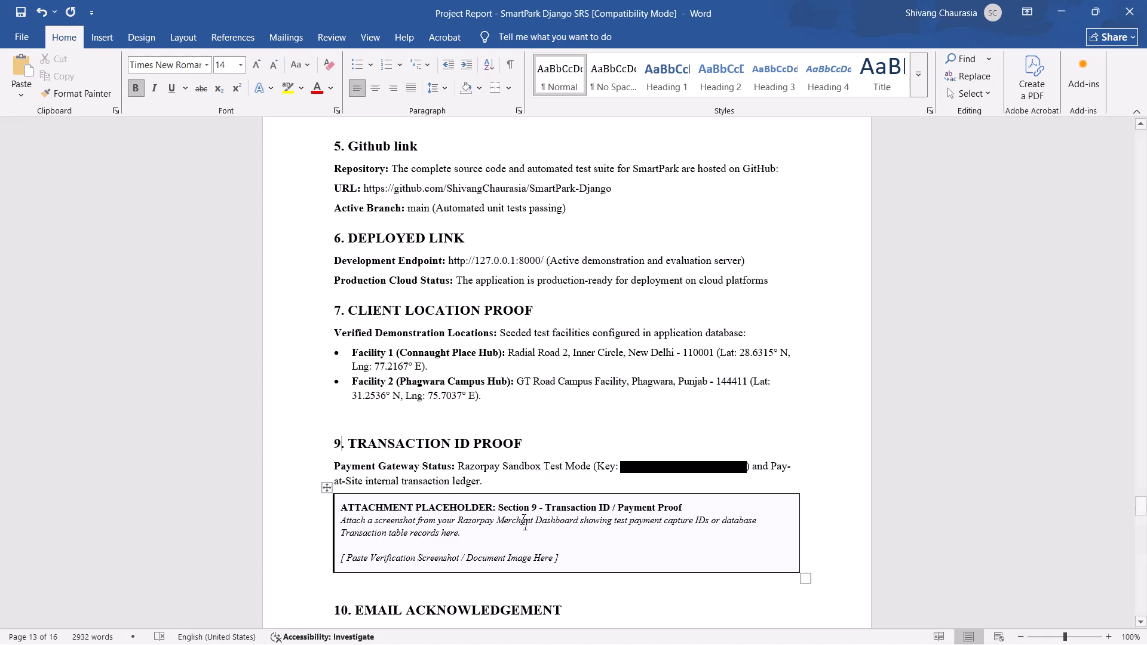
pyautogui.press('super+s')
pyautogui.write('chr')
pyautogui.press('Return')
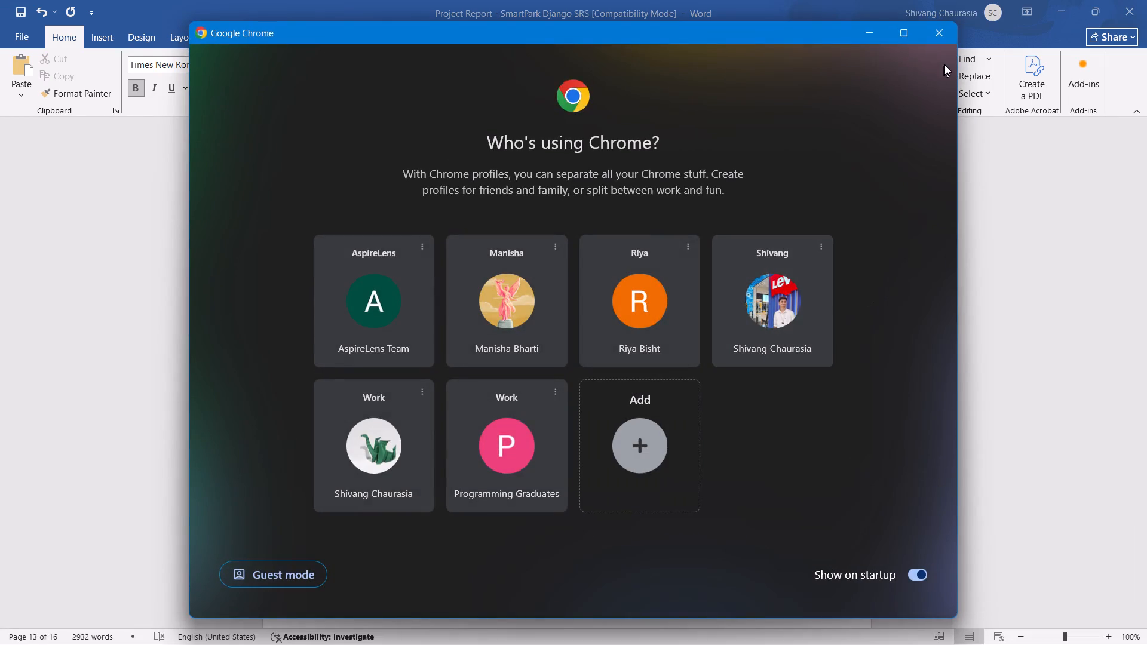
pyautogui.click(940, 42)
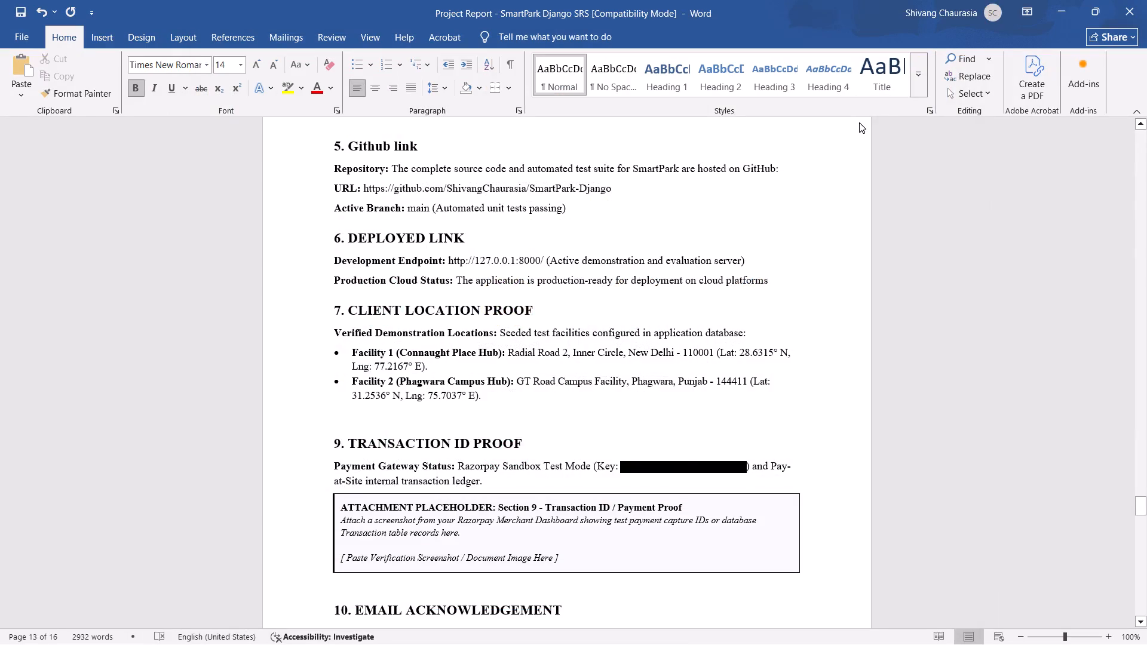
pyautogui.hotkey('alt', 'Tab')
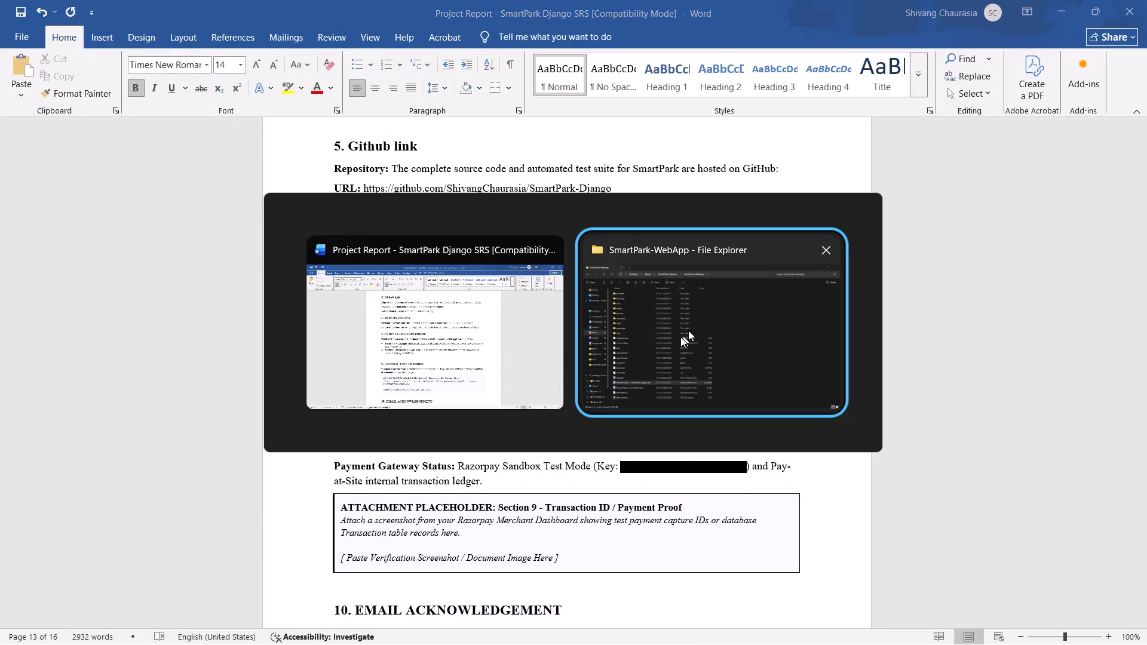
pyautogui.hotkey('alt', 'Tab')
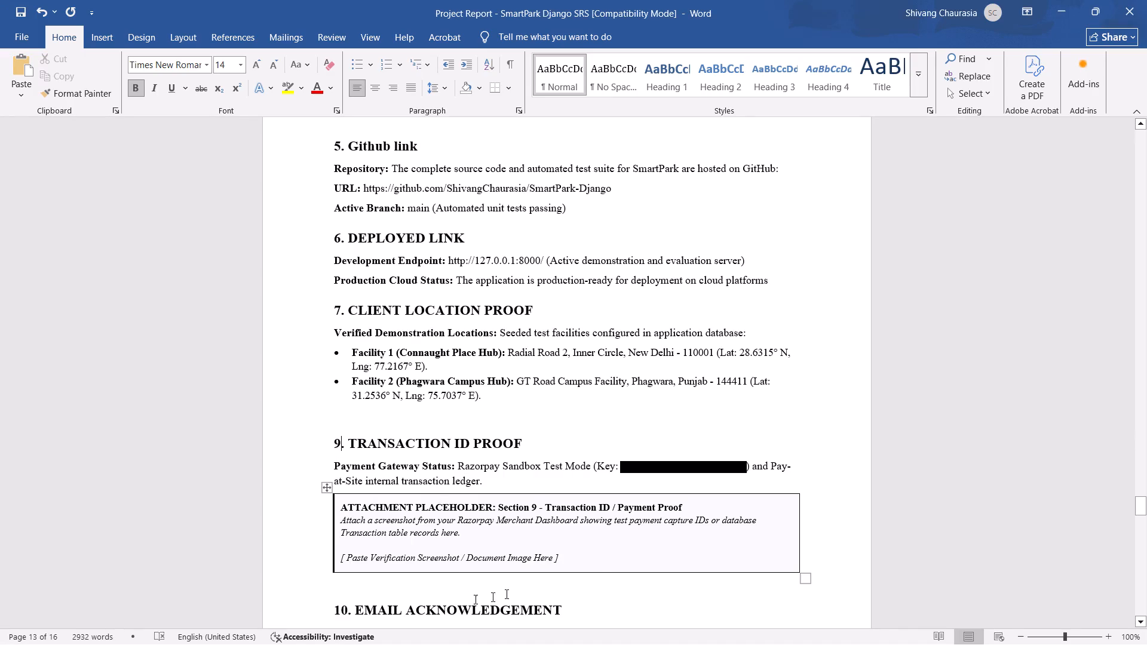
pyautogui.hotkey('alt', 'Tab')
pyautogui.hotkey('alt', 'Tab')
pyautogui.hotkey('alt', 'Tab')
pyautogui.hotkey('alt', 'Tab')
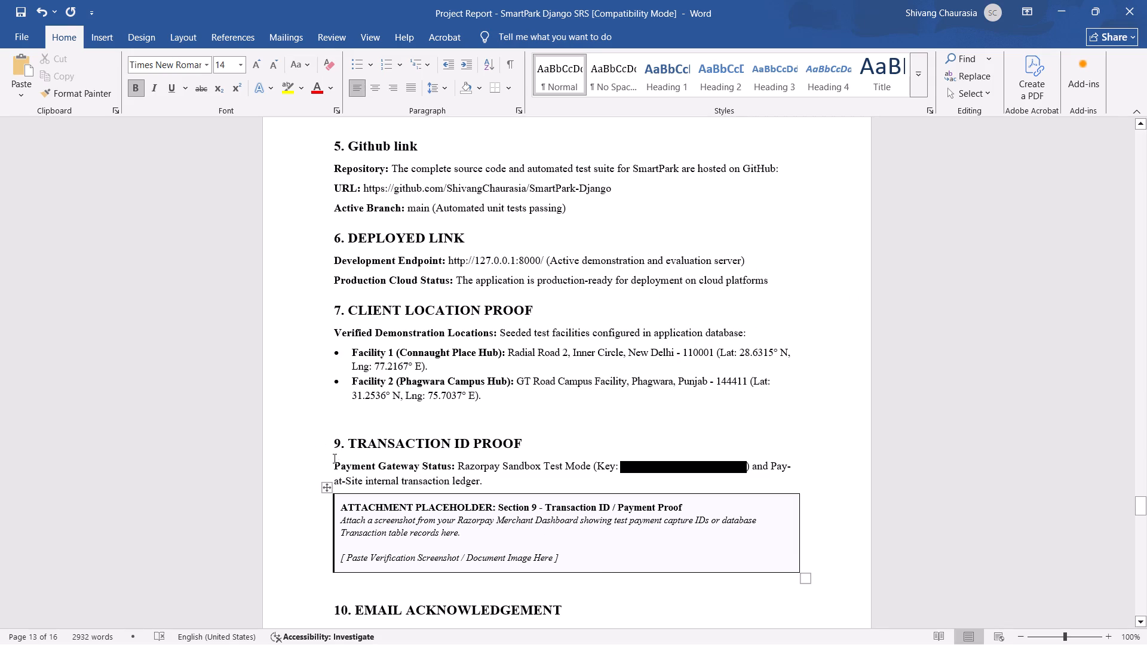
# Remove the attachment placeholder box from section 9, TRANSACTION ID PROOF.
pyautogui.rightClick(327, 492)
pyautogui.click(373, 241)
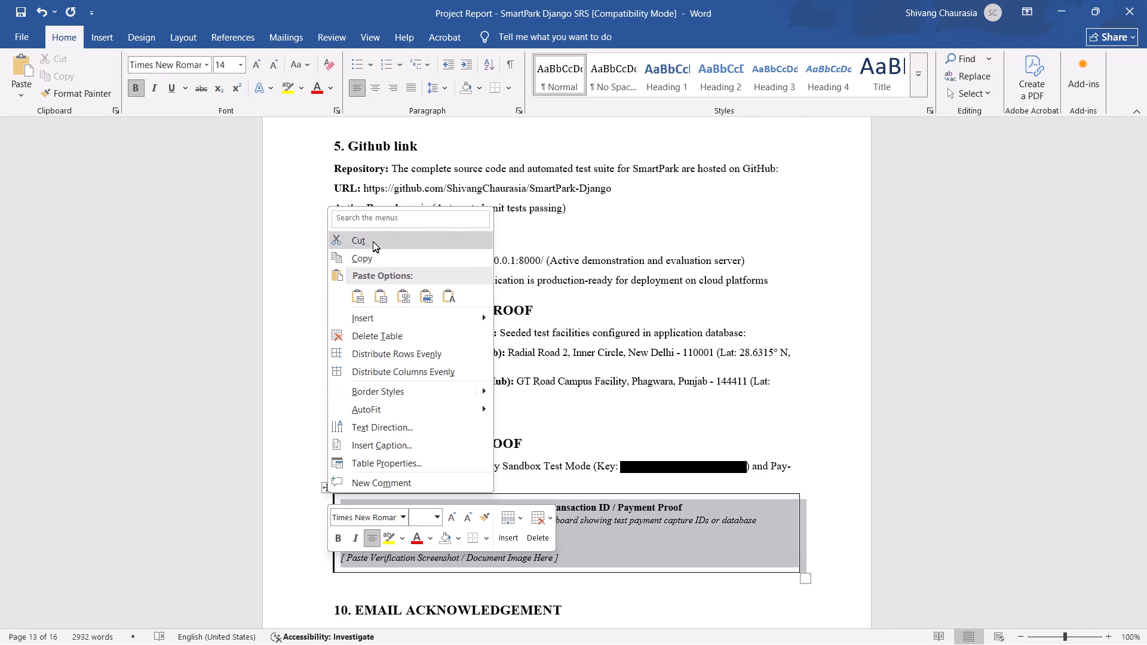
# Delete all of section 10, EMAIL ACKNOWLEDGEMENT, including its text, attachment placeholder box and the leftover empty line.
pyautogui.scroll(-2, 501, 412)
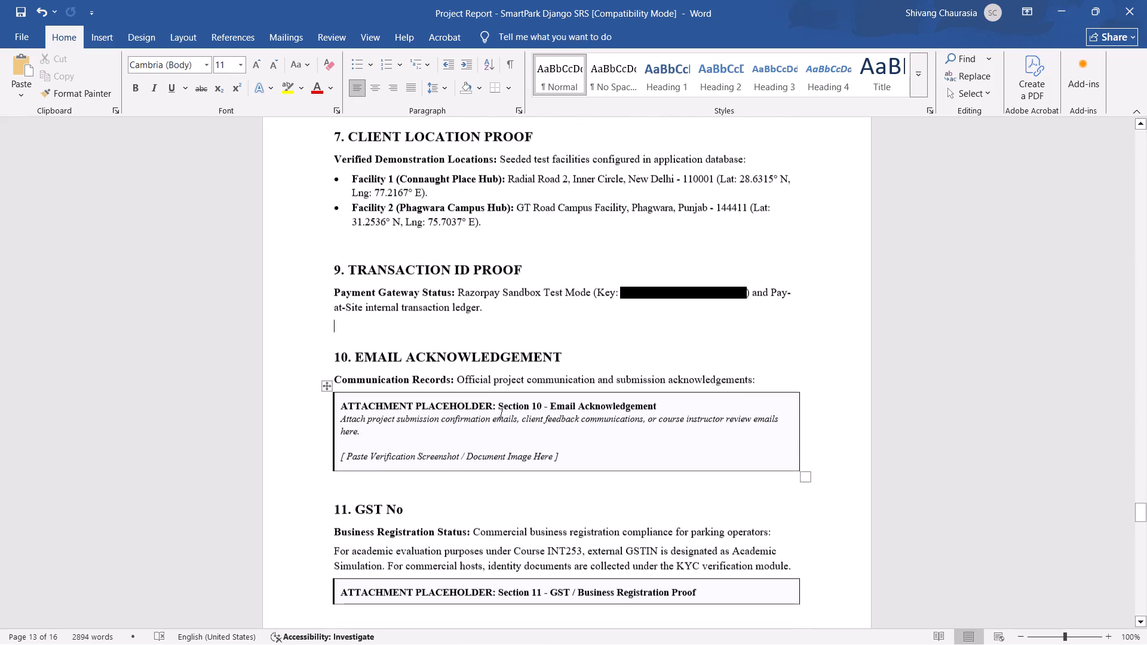
pyautogui.moveTo(316, 340); pyautogui.dragTo(390, 363)
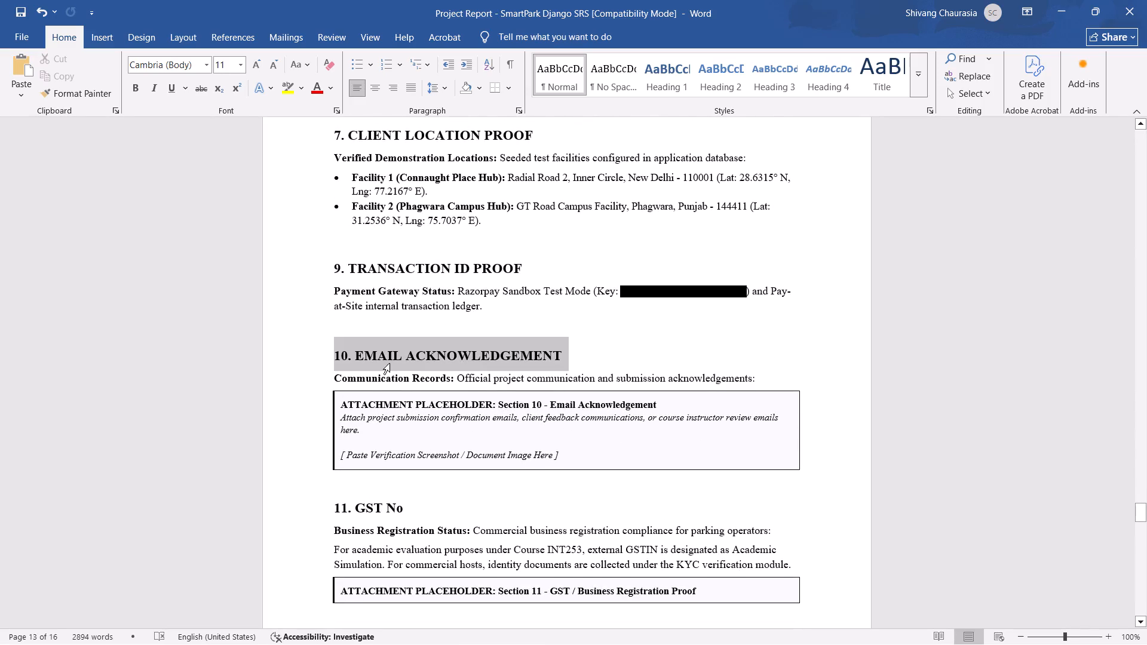
pyautogui.moveTo(390, 363); pyautogui.dragTo(769, 454)
pyautogui.press('BackSpace')
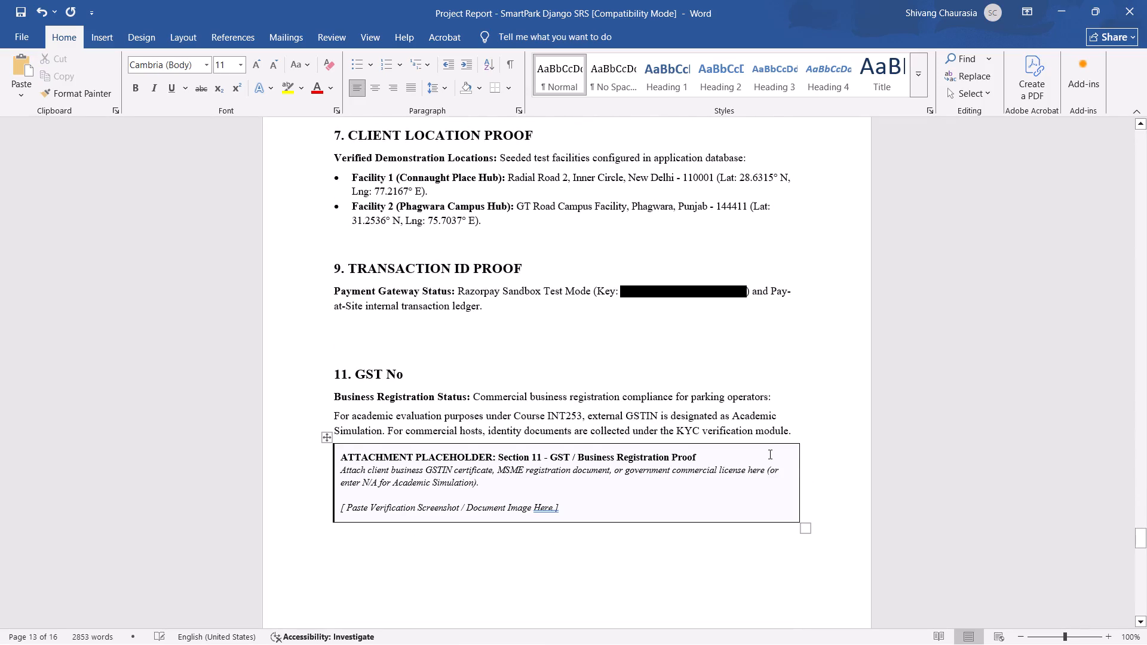
pyautogui.press('BackSpace')
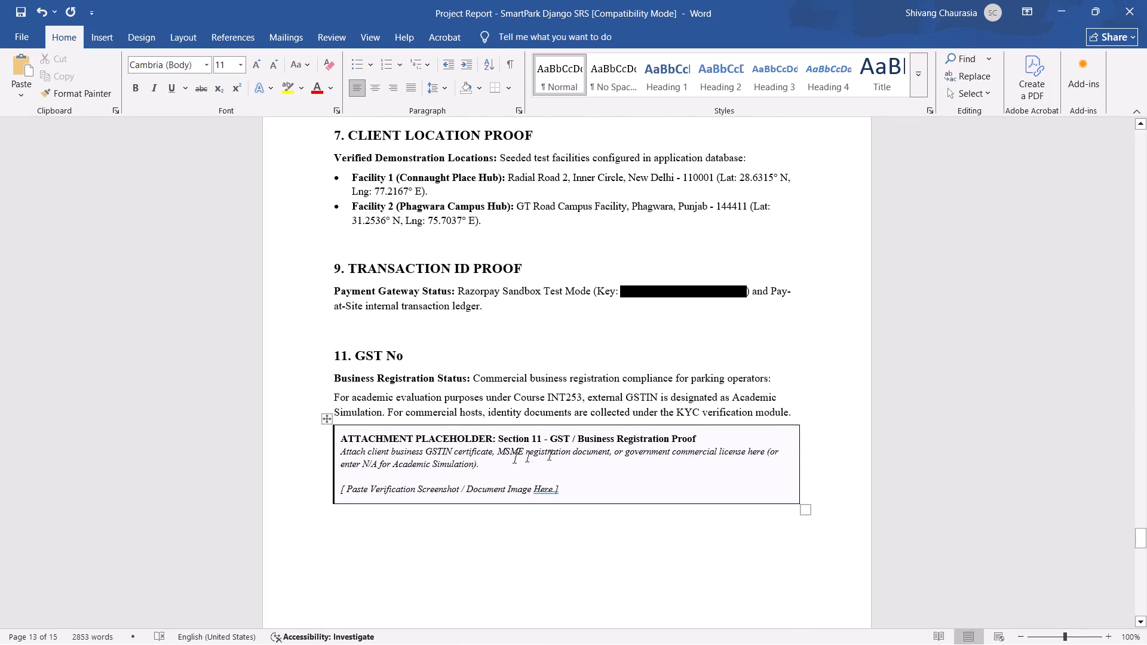
# Remove the attachment placeholder box from section 11, GST No.
pyautogui.rightClick(328, 416)
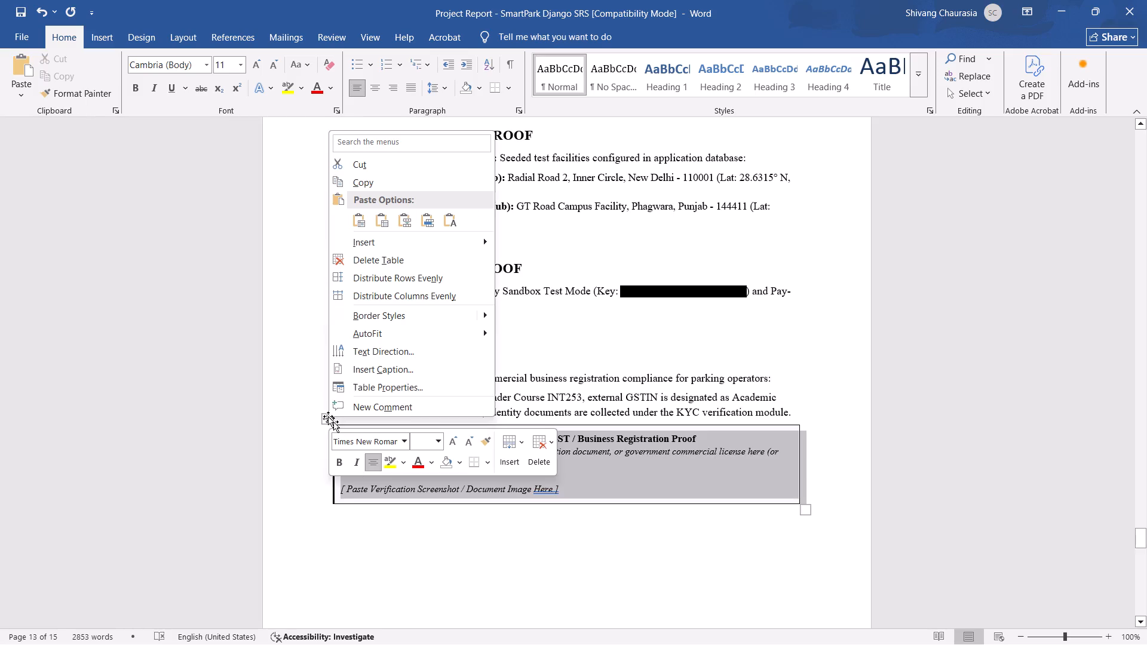
pyautogui.click(353, 158)
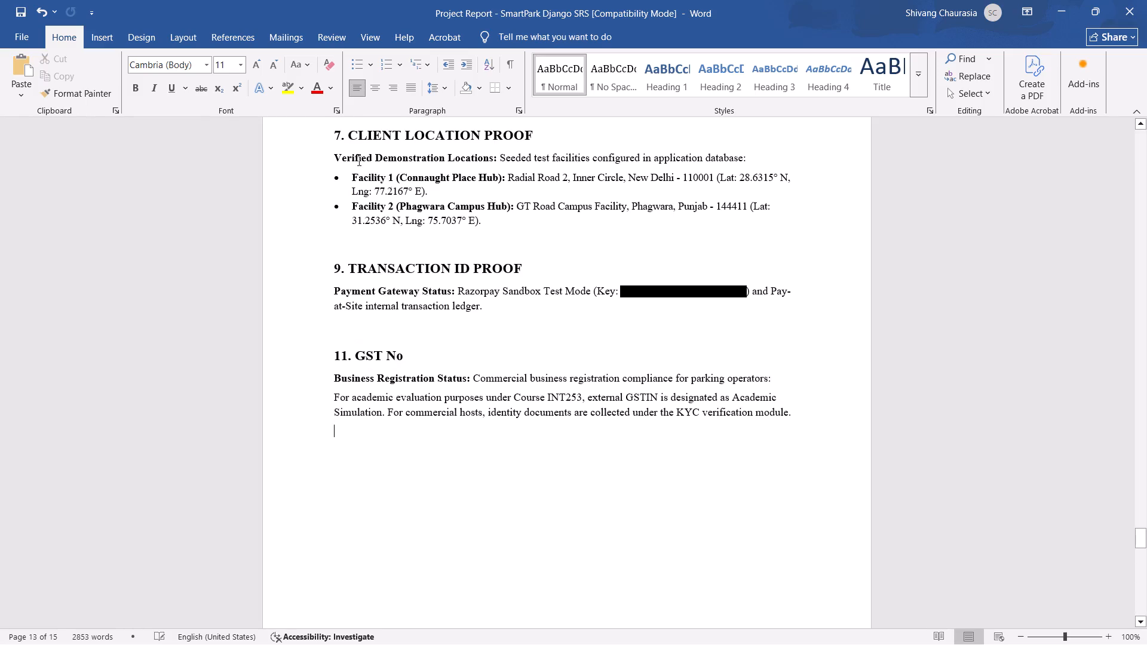
# Delete the sentence about commercial hosts' identity documents and the KYC verification module from section 11, GST No.
pyautogui.click(582, 391)
pyautogui.press('Down')
pyautogui.click(390, 419)
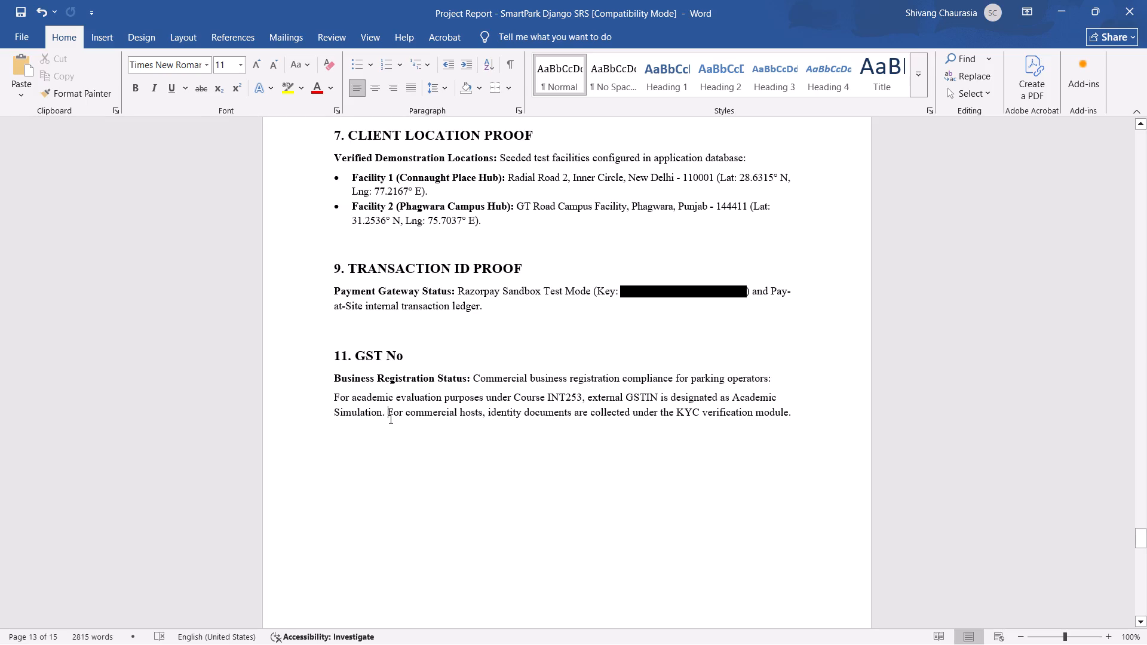
pyautogui.hotkey('shift', 'Down')
pyautogui.press('BackSpace')
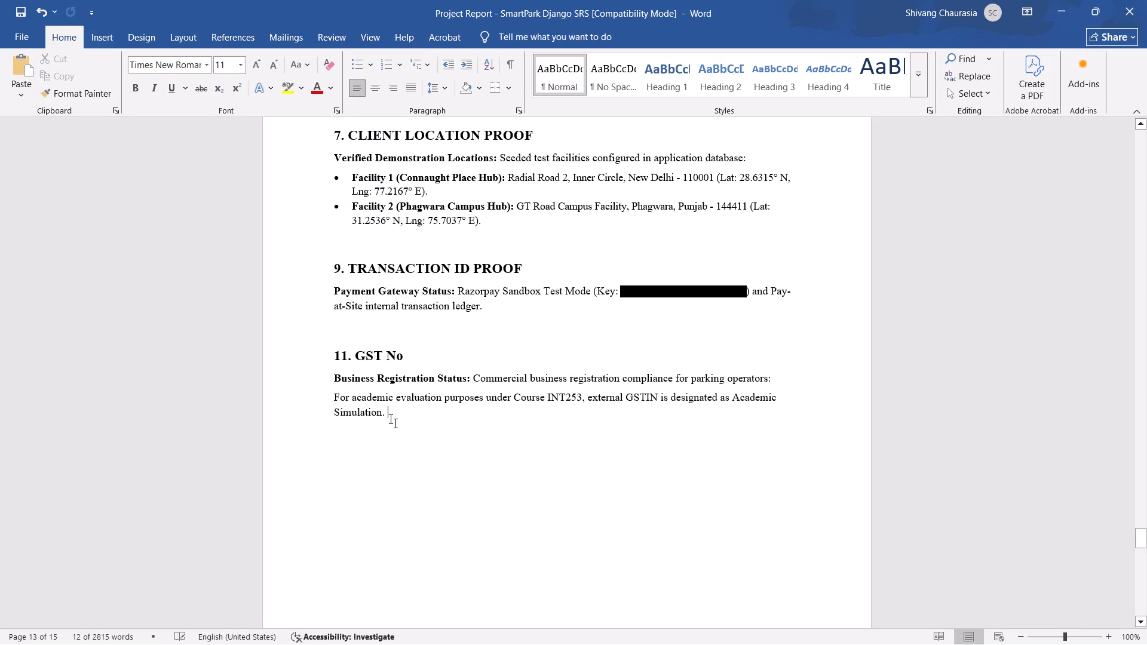
# Look through the appendices at the end of the report and return to the cover page.
pyautogui.scroll(-6, 390, 419)
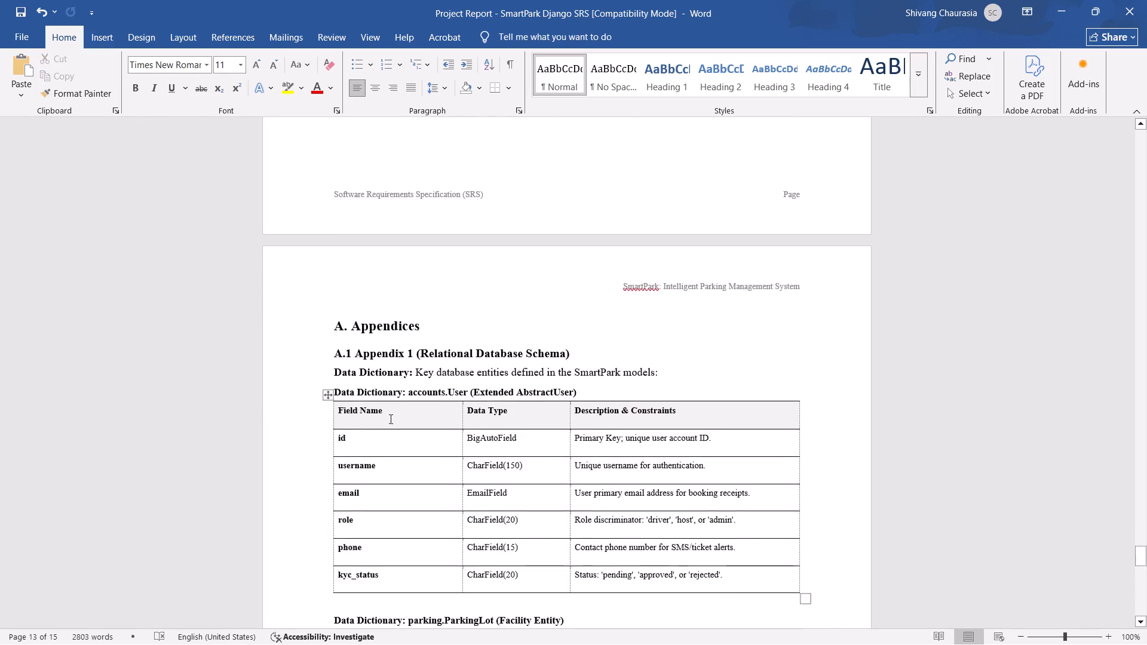
pyautogui.scroll(-8, 390, 419)
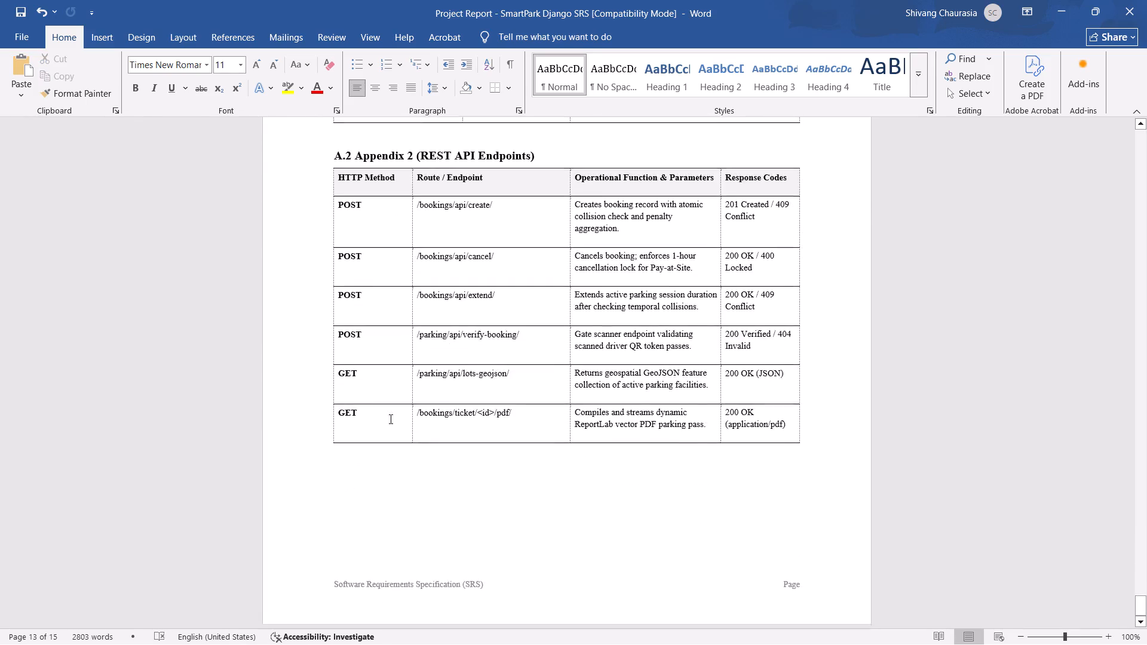
pyautogui.scroll(14, 390, 419)
pyautogui.scroll(13, 390, 419)
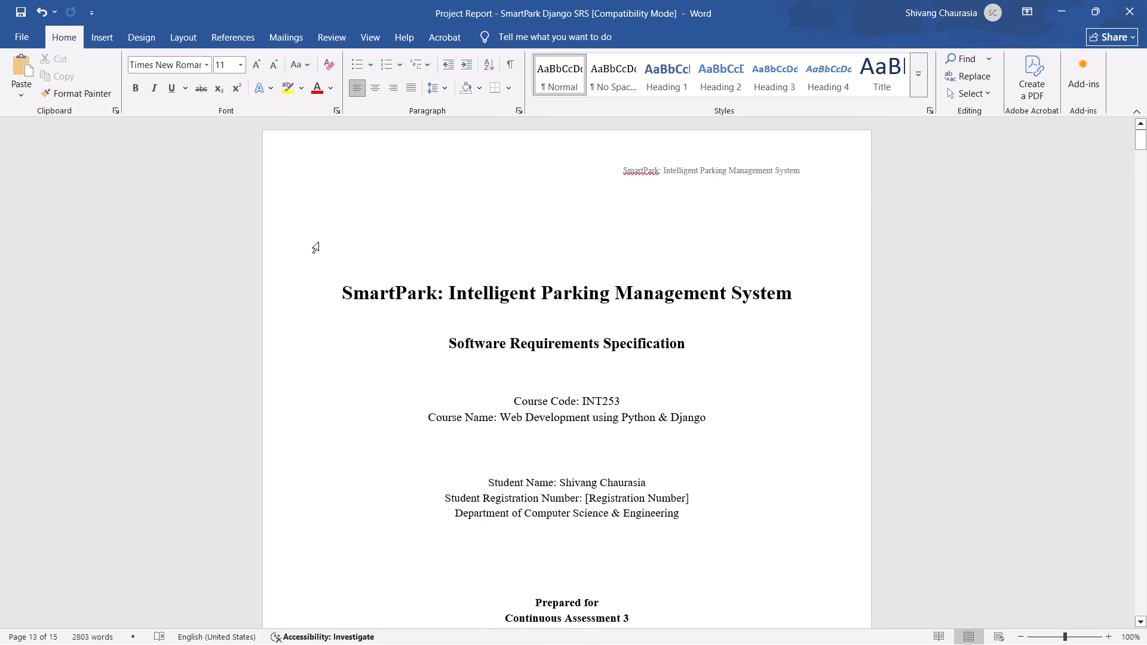
# Add a Box page border with a ½ pt solid line to the whole document.
pyautogui.click(149, 29)
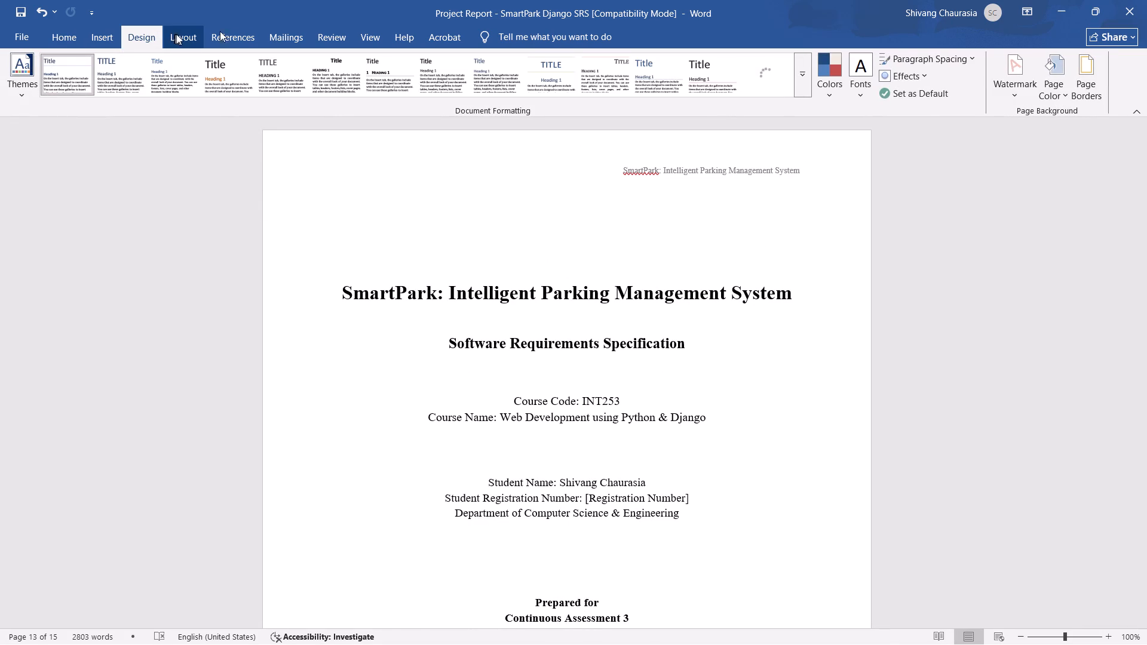
pyautogui.click(1094, 90)
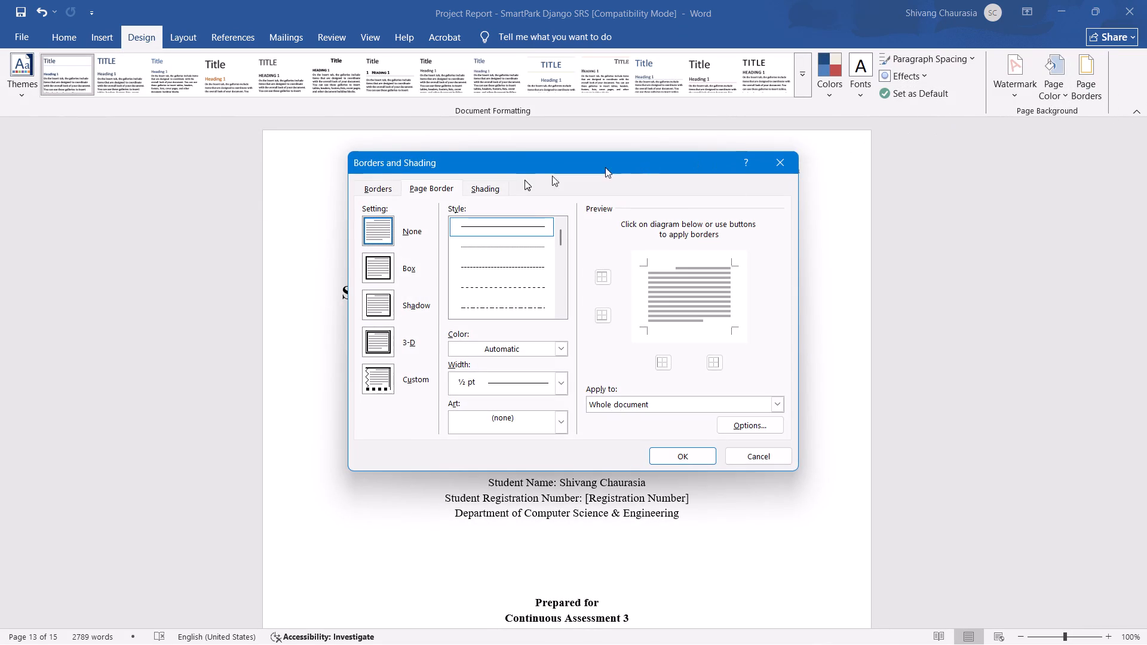
pyautogui.click(376, 268)
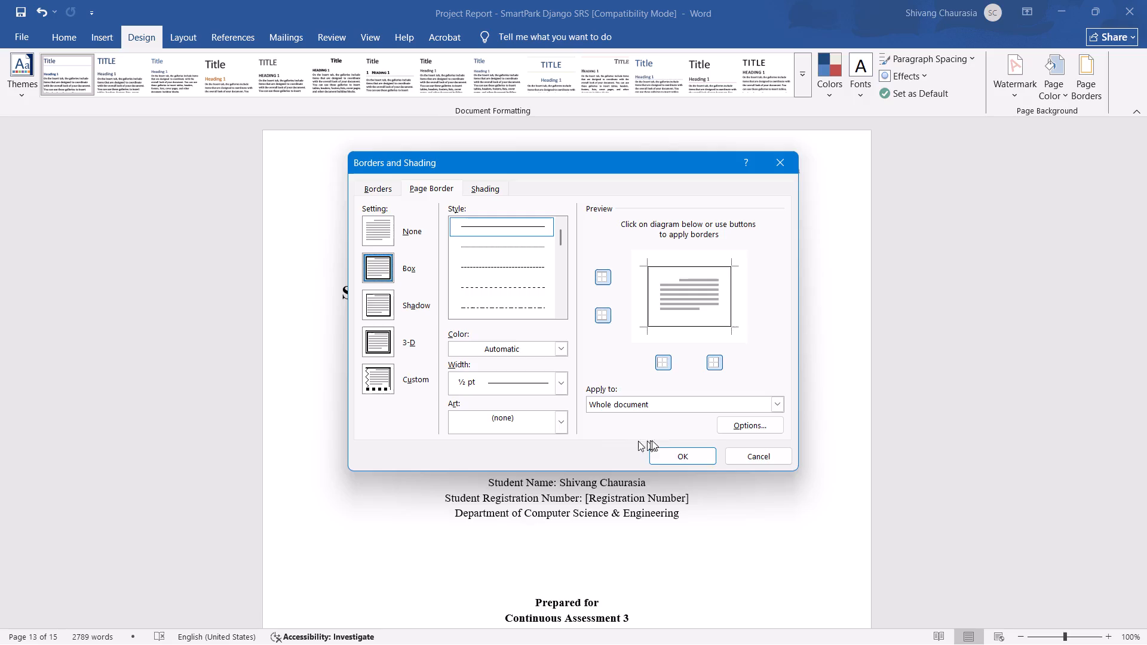
pyautogui.click(679, 447)
# Delete the Revision History heading and its version table above the Table of Contents.
pyautogui.scroll(5, 679, 447)
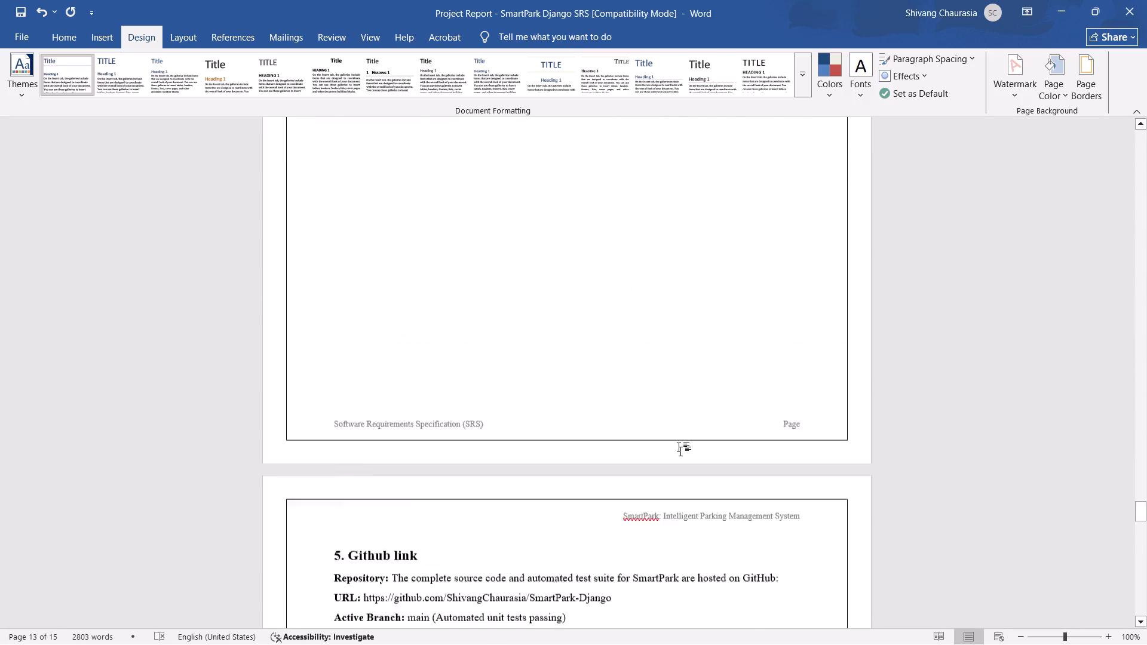
pyautogui.scroll(14, 679, 447)
pyautogui.scroll(-2, 679, 447)
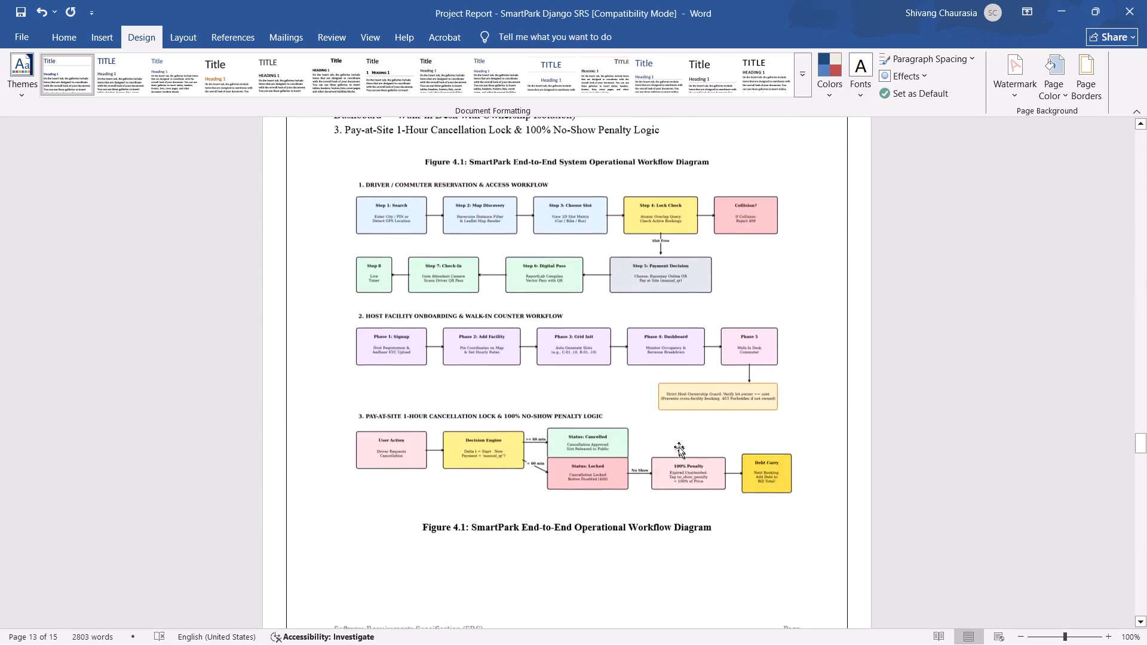
pyautogui.scroll(-2, 679, 447)
pyautogui.scroll(10, 679, 447)
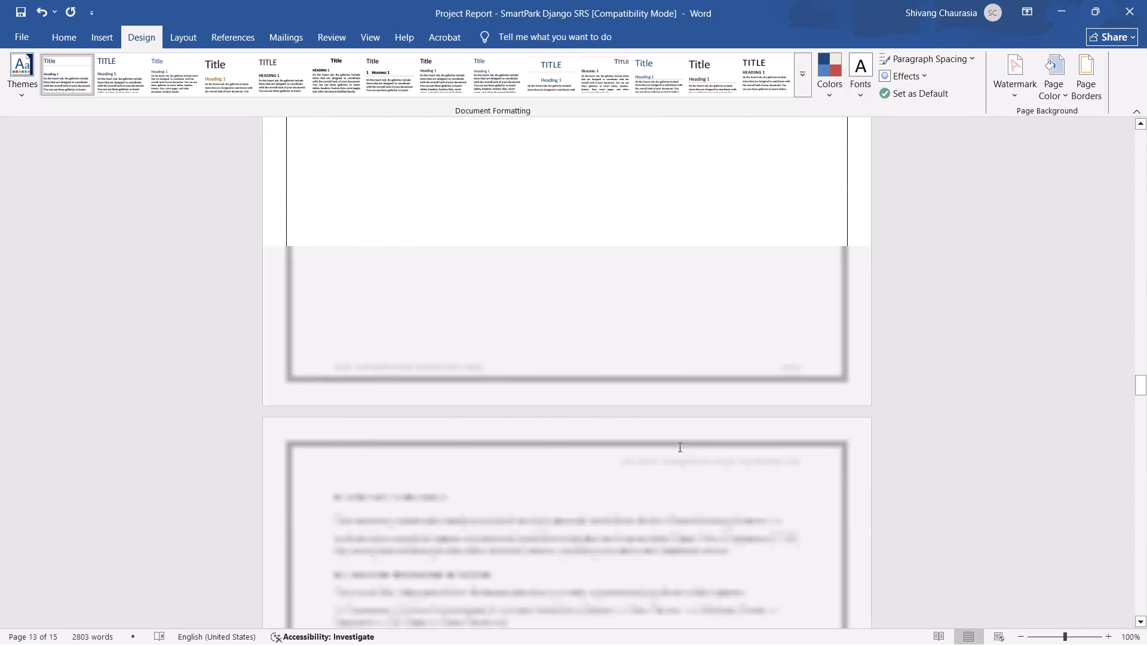
pyautogui.scroll(11, 679, 447)
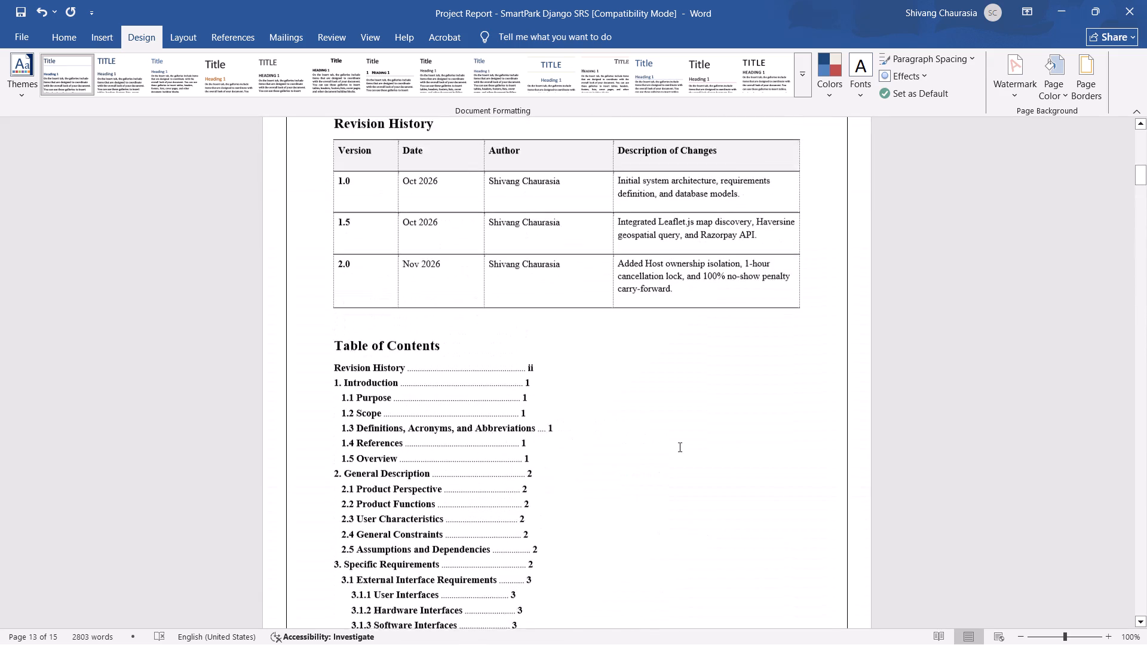
pyautogui.scroll(2, 464, 259)
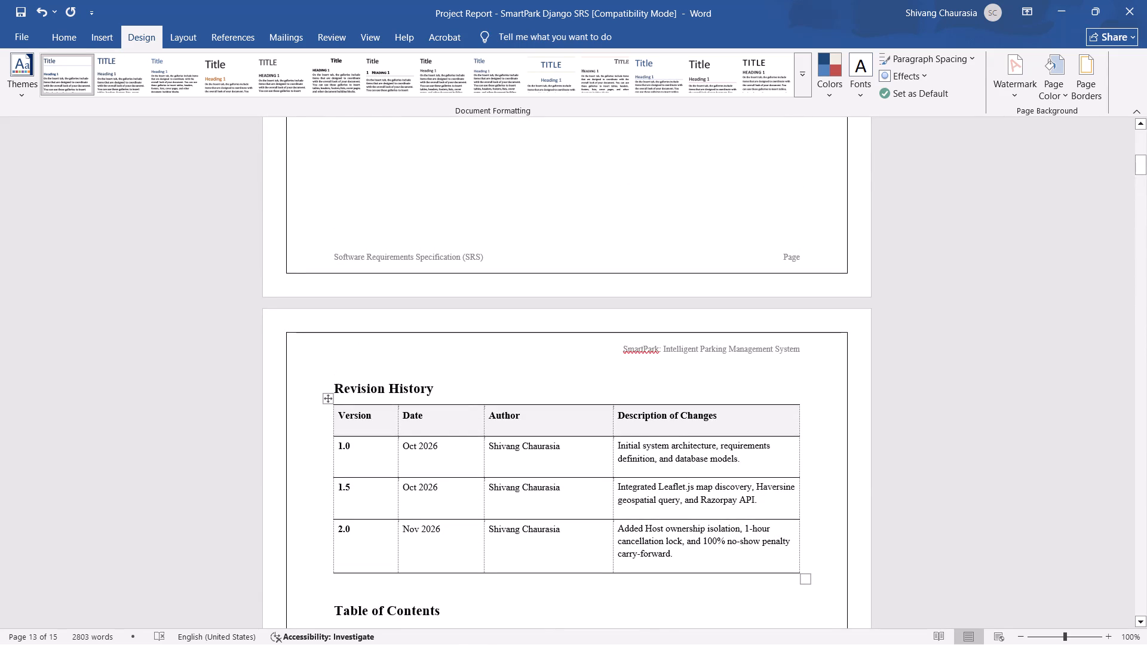
pyautogui.moveTo(332, 379); pyautogui.dragTo(790, 558)
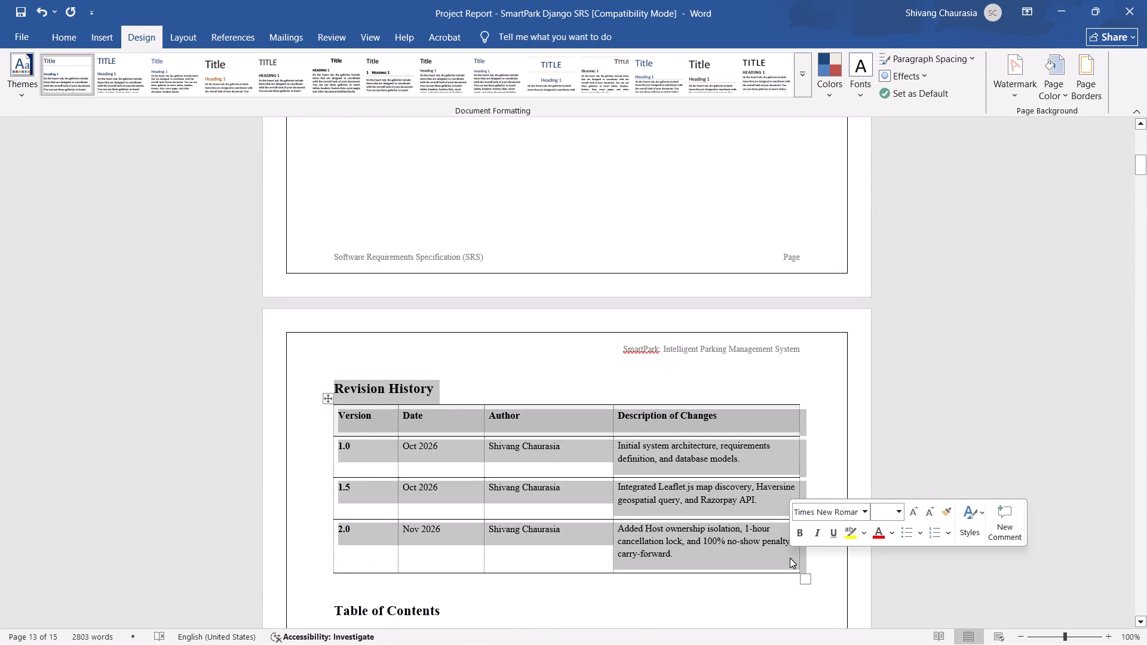
pyautogui.press('BackSpace')
pyautogui.press('BackSpace')
# Change the Continuous Assessment number on the cover page to 2.
pyautogui.scroll(1, 790, 558)
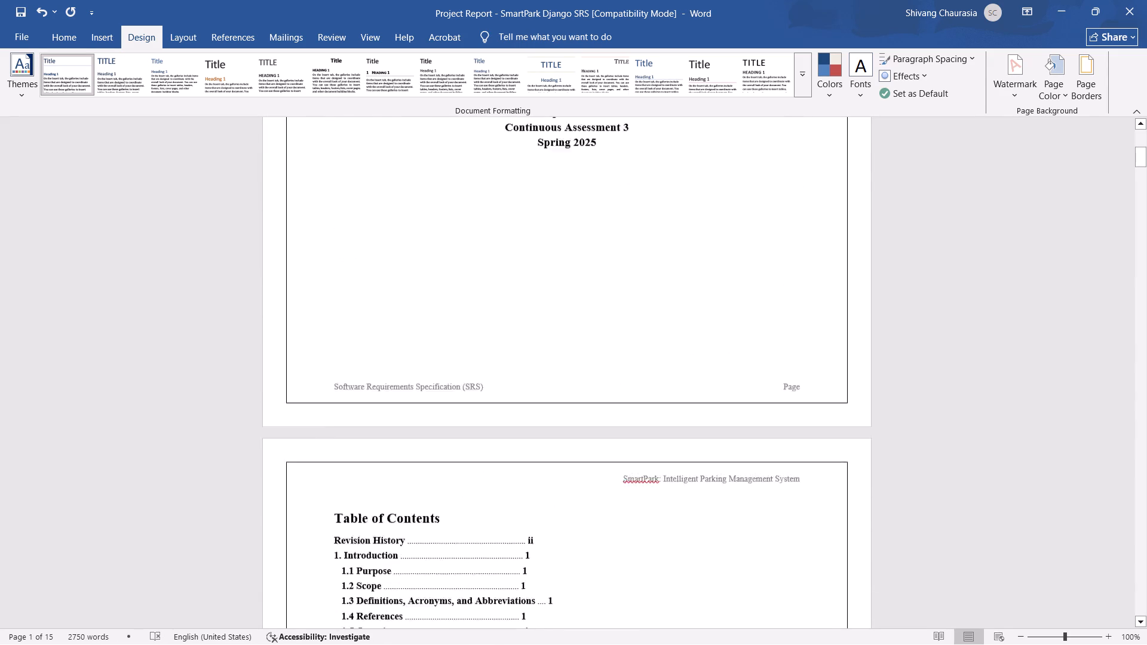
pyautogui.scroll(1, 790, 558)
pyautogui.scroll(1, 843, 462)
pyautogui.press('\\')
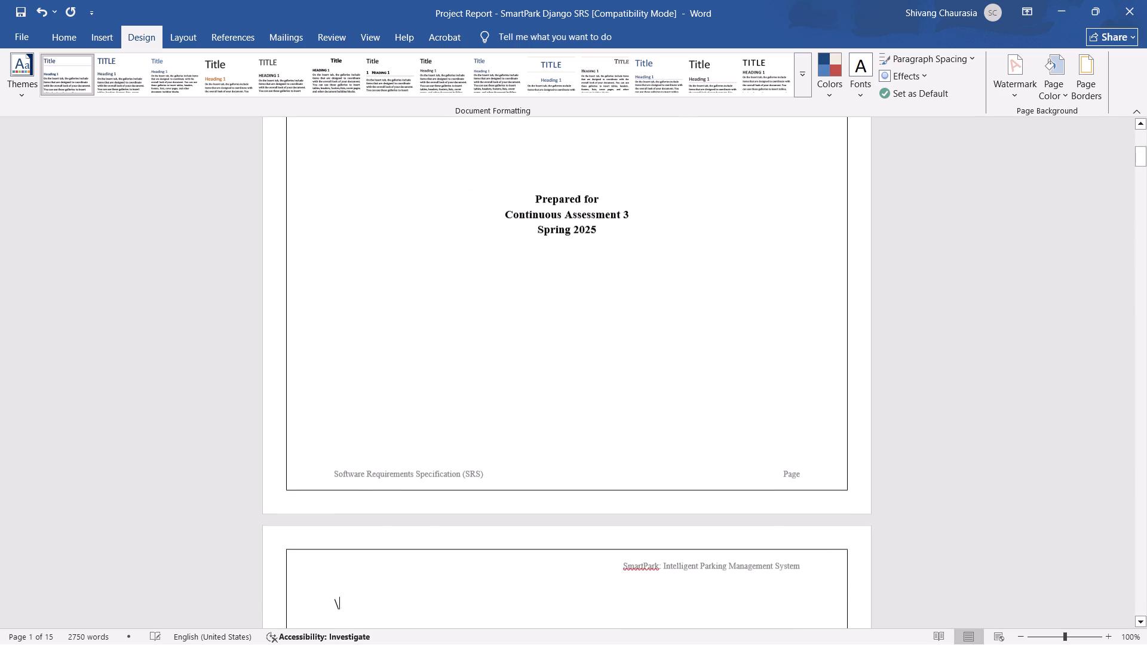
pyautogui.click(634, 221)
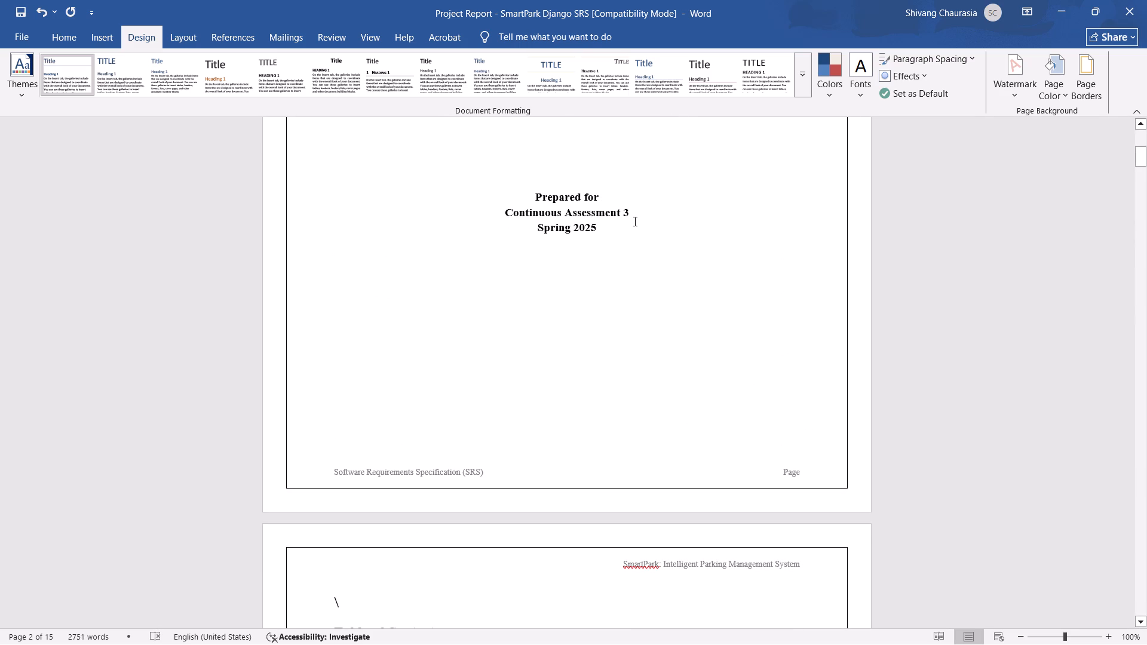
pyautogui.click(632, 218)
pyautogui.press('BackSpace')
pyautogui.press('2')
# Set the font of the whole document's text to Times New Roman.
pyautogui.scroll(5, 632, 218)
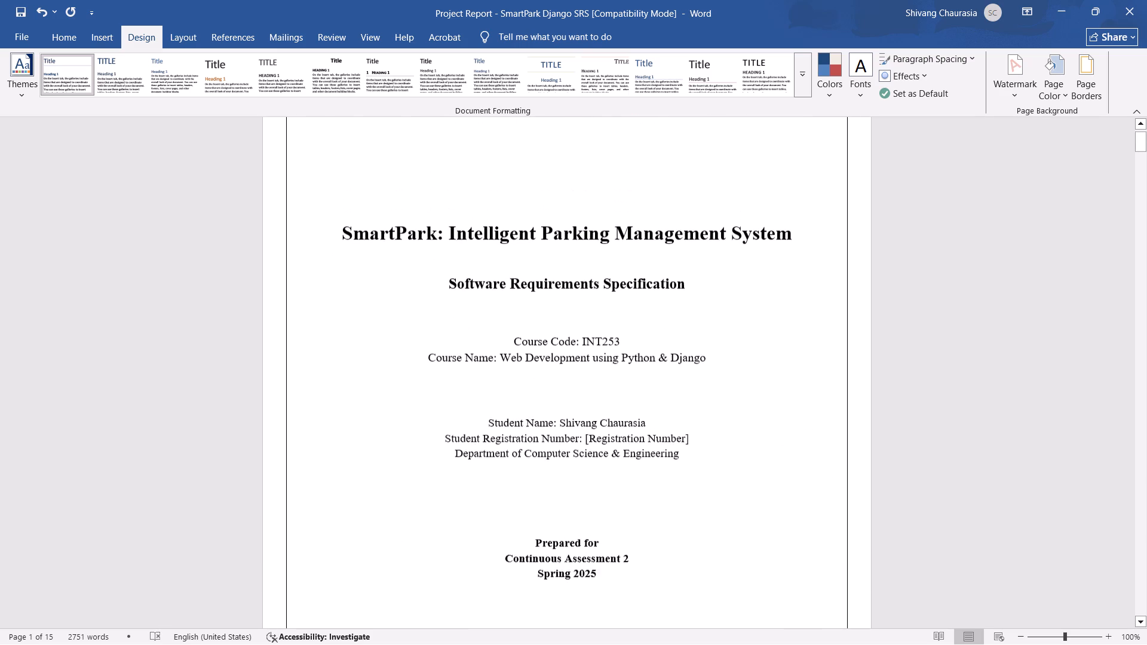
pyautogui.click(67, 42)
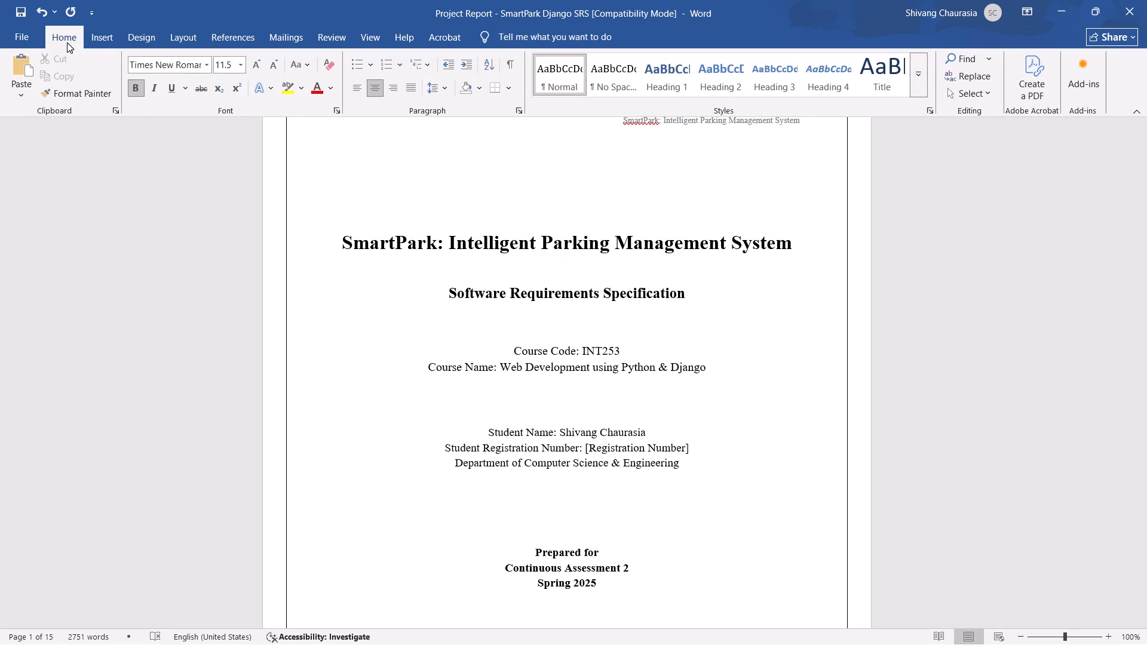
pyautogui.click(509, 281)
pyautogui.hotkey('ctrl', 'a')
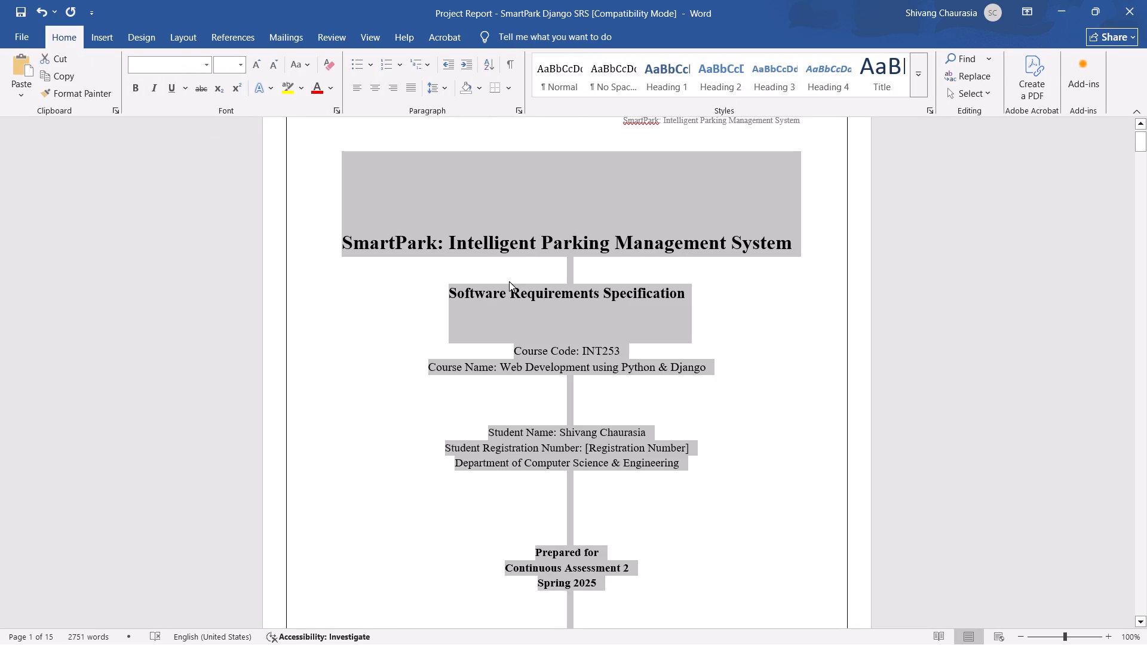
pyautogui.click(137, 62)
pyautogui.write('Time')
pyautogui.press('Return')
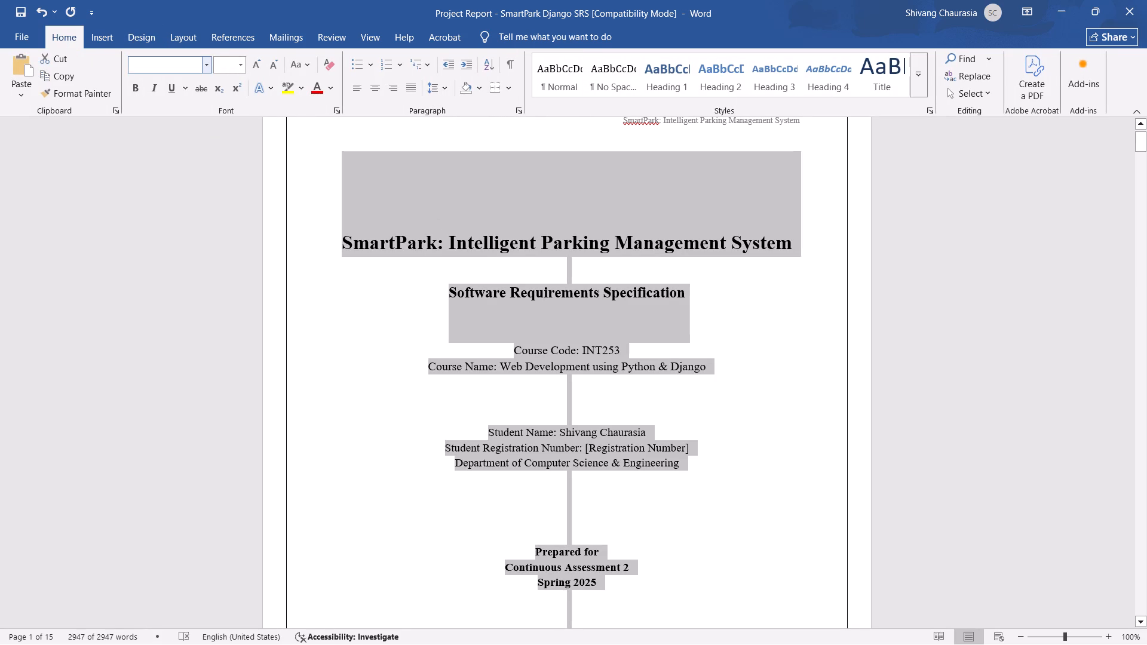
pyautogui.click(133, 63)
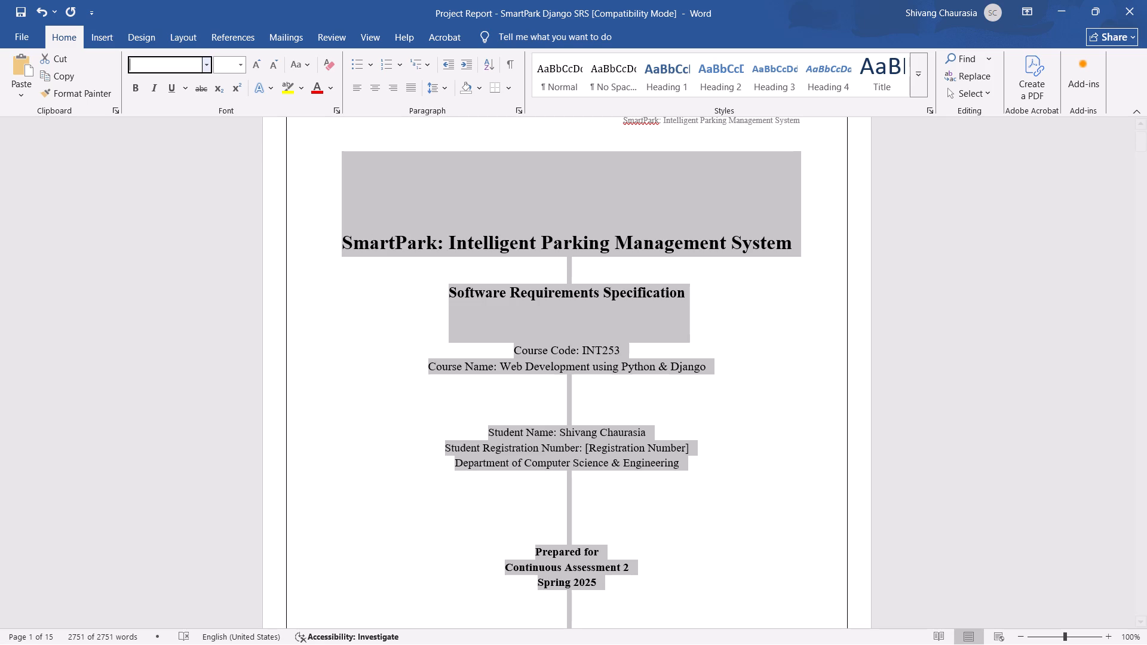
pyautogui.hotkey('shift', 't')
pyautogui.press('Tab')
pyautogui.click(449, 337)
pyautogui.click(486, 179)
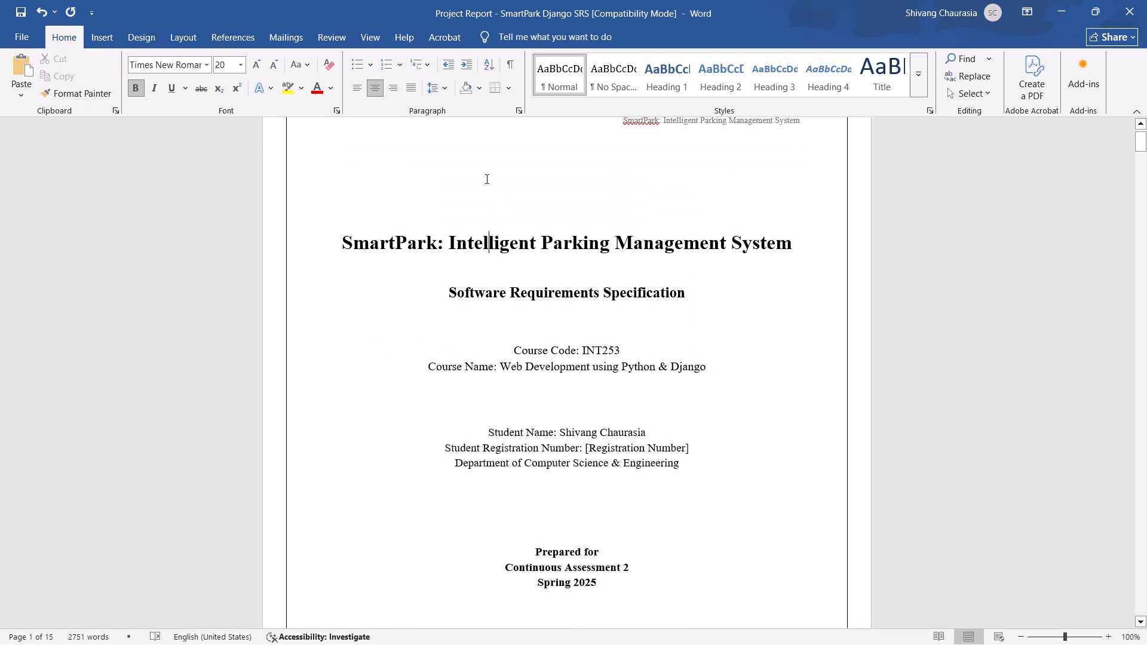
# Remove the paragraph spacing before the SmartPark title on the cover page.
pyautogui.click(413, 235)
pyautogui.click(424, 82)
pyautogui.click(428, 85)
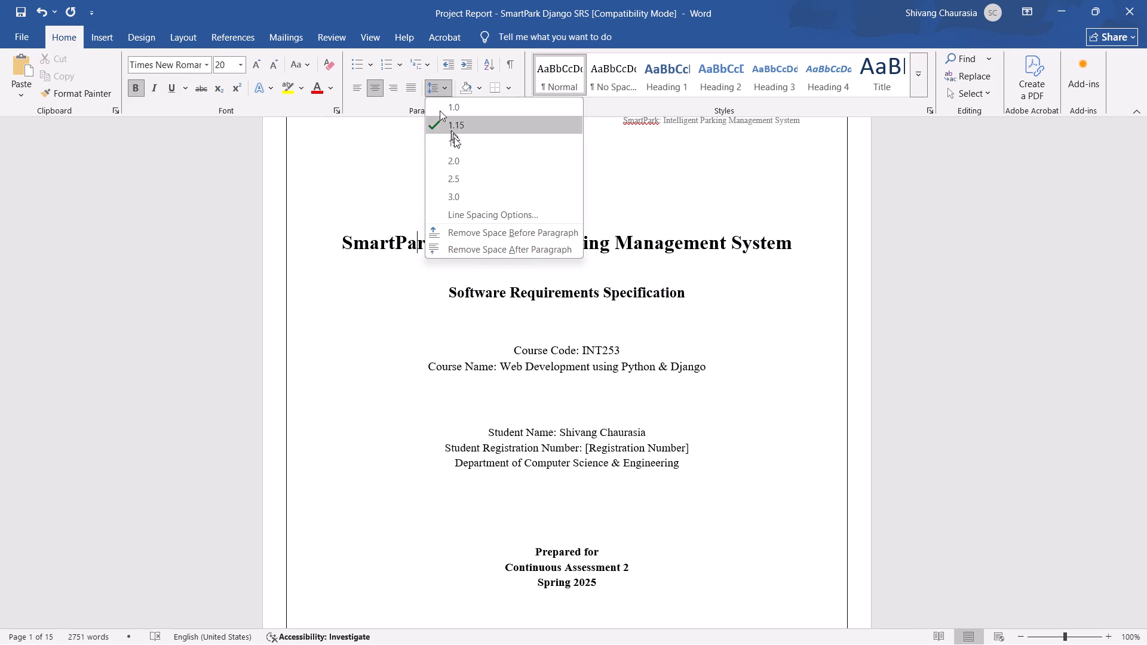
pyautogui.click(471, 236)
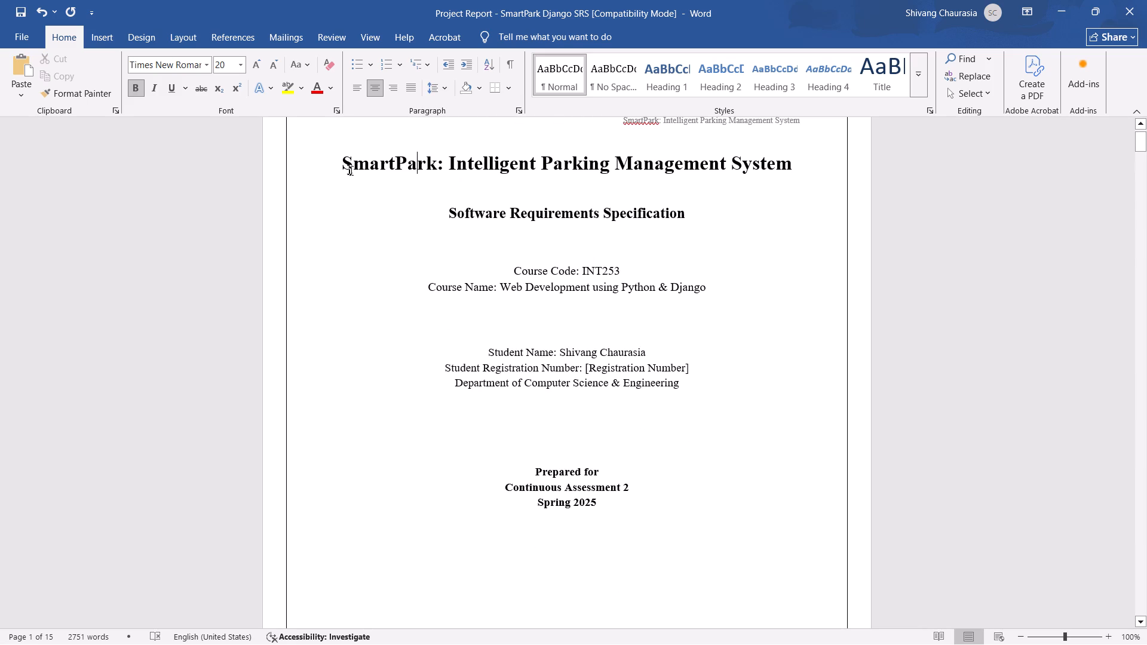
# Insert the Lovely Professional University logo picture "images" from Downloads above the cover title, followed by an empty line.
pyautogui.click(341, 167)
pyautogui.press('Return')
pyautogui.press('Up')
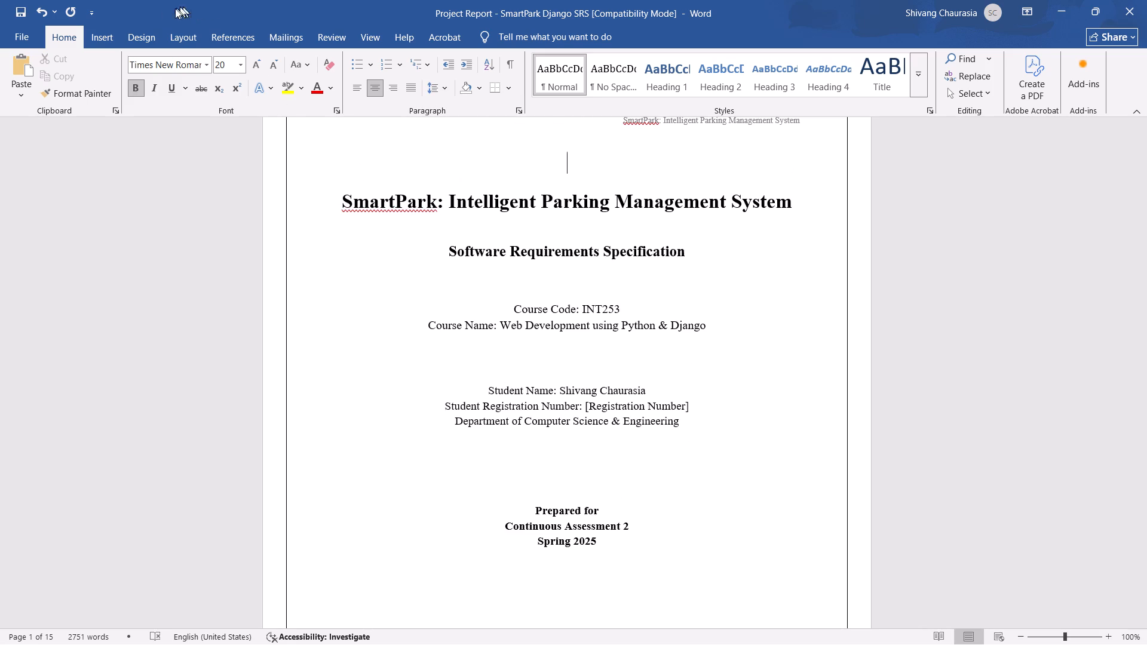
pyautogui.click(108, 29)
pyautogui.click(173, 79)
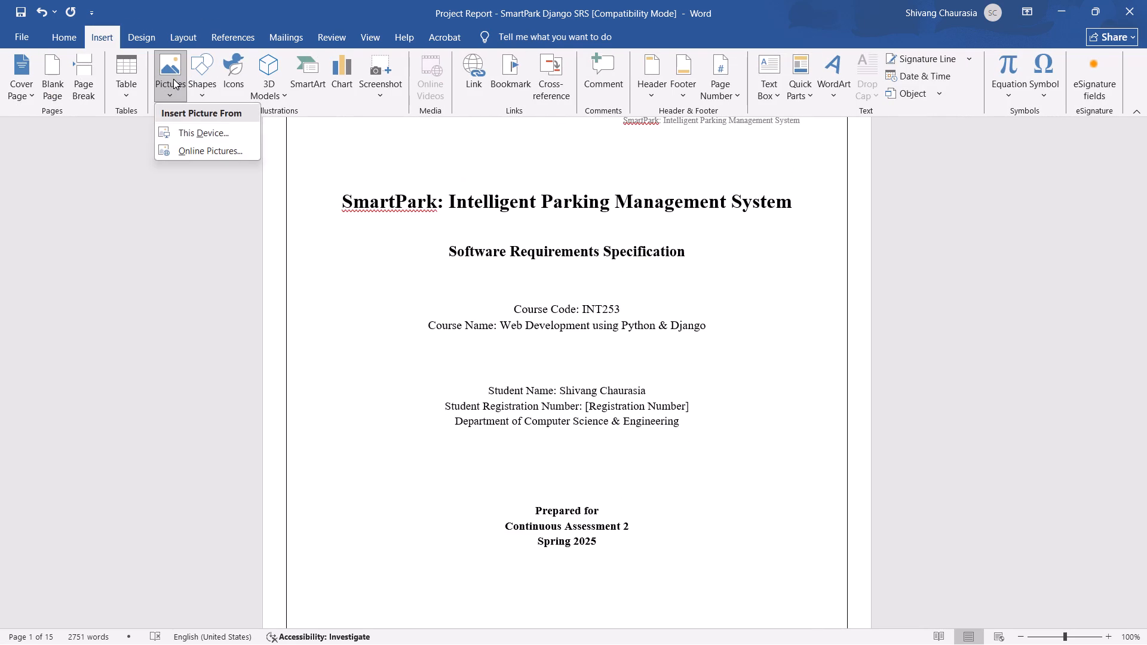
pyautogui.click(194, 124)
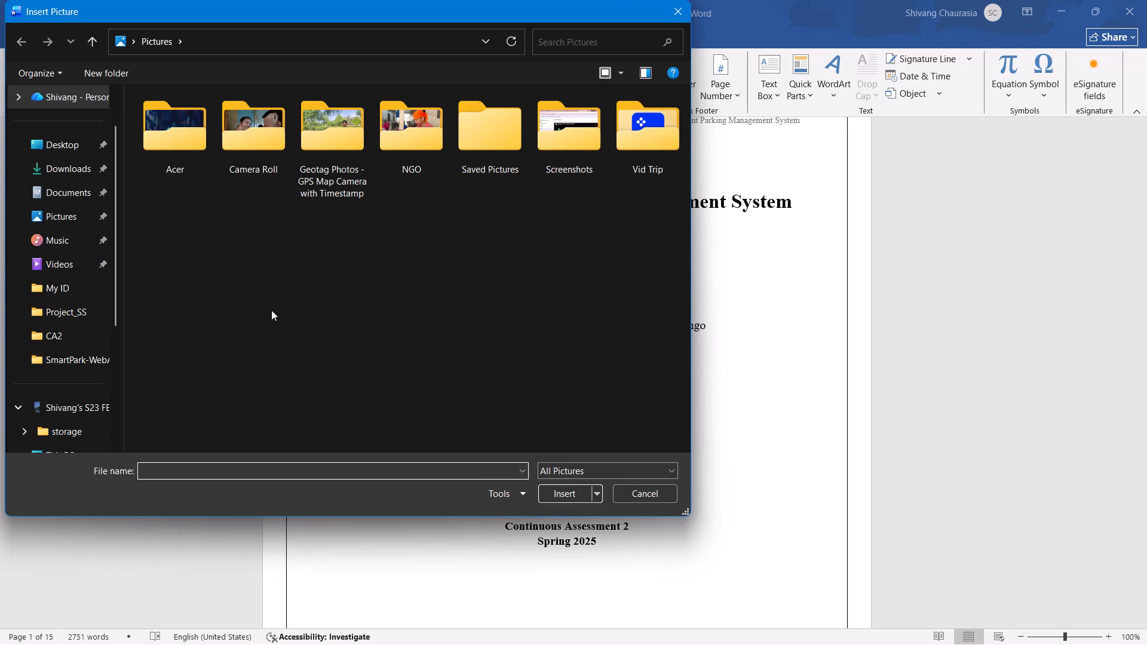
pyautogui.click(55, 174)
pyautogui.scroll(-2, 172, 244)
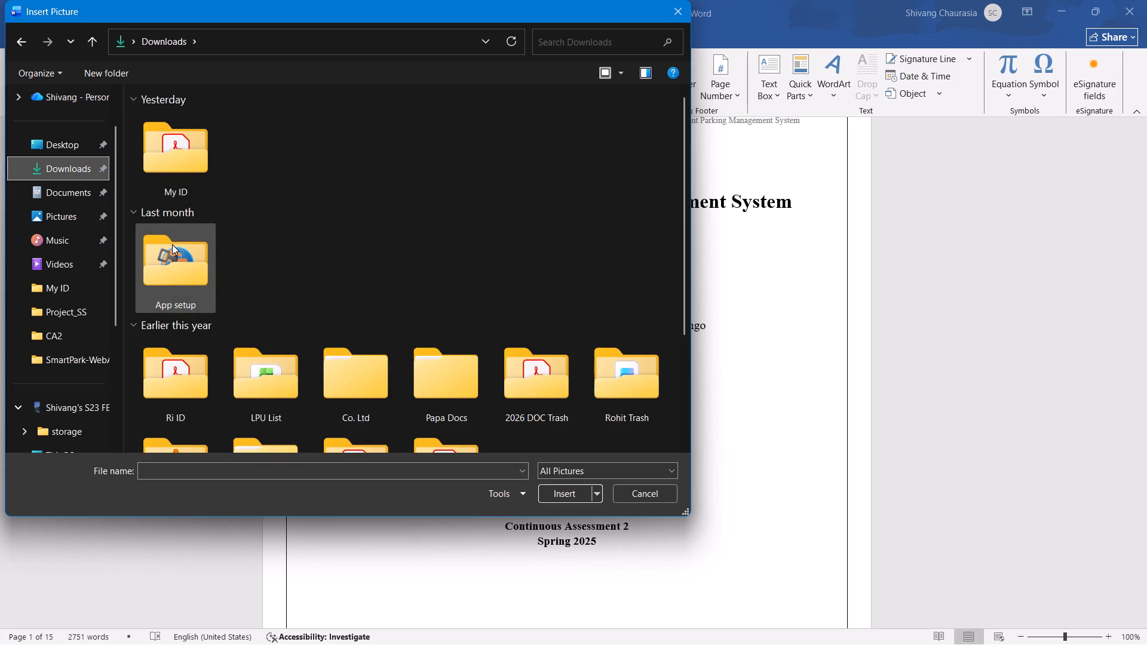
pyautogui.scroll(-3, 172, 244)
pyautogui.click(228, 410)
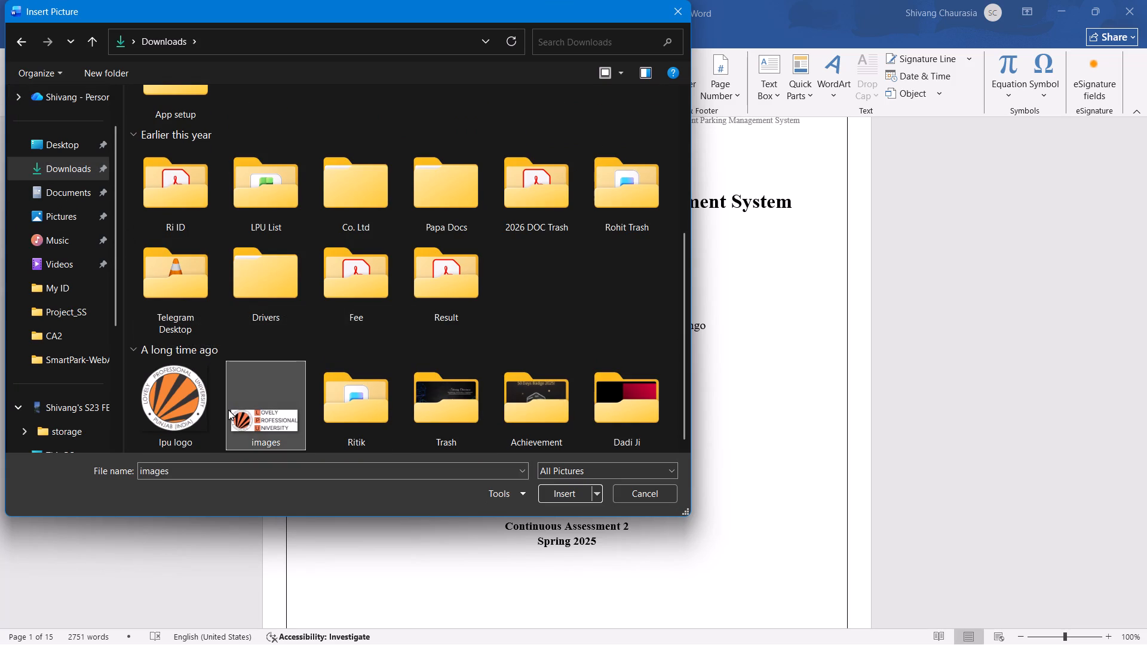
pyautogui.click(563, 497)
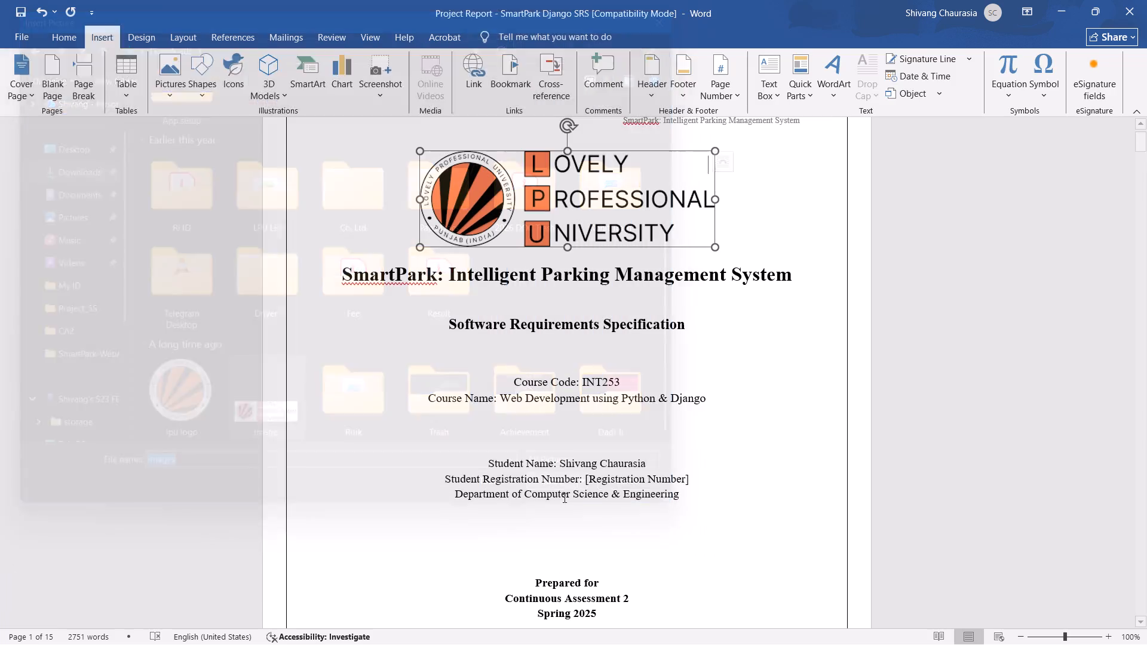
pyautogui.click(726, 250)
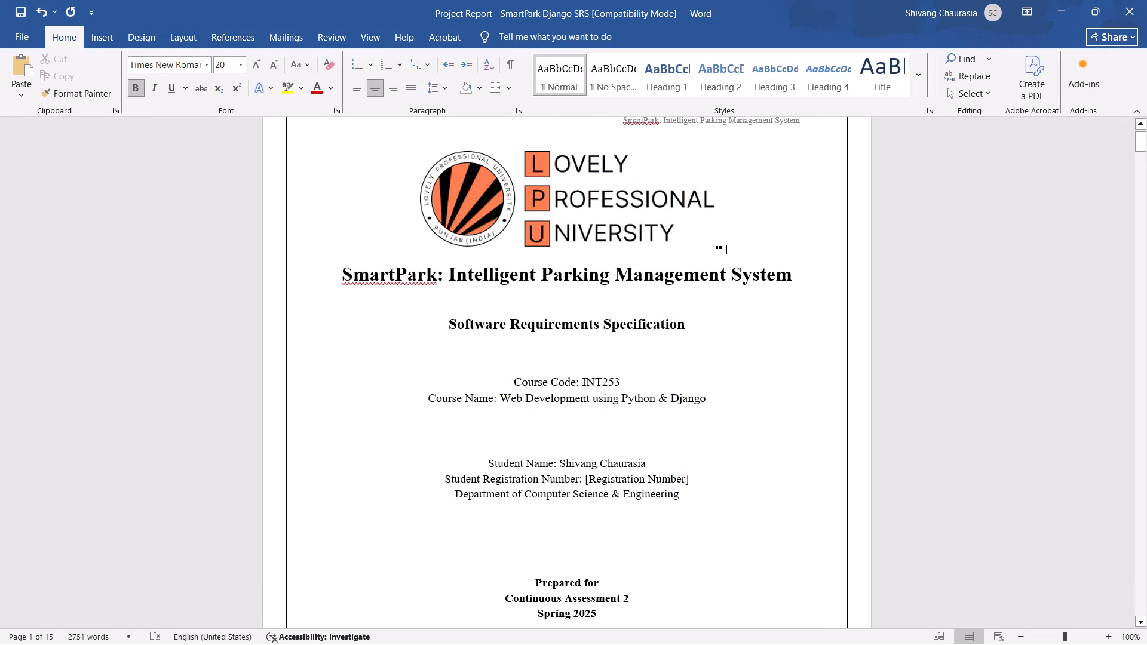
pyautogui.press('Return')
# Clear the spelling flag on the word SmartPark in the cover title.
pyautogui.click(394, 324)
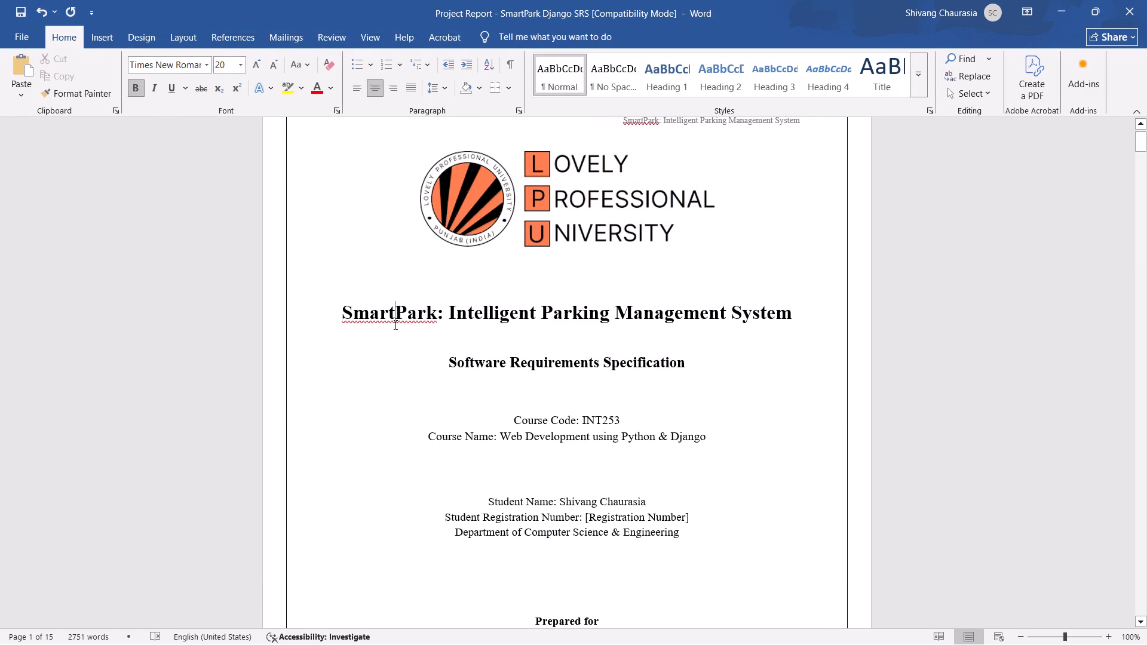
pyautogui.rightClick(394, 324)
pyautogui.click(405, 350)
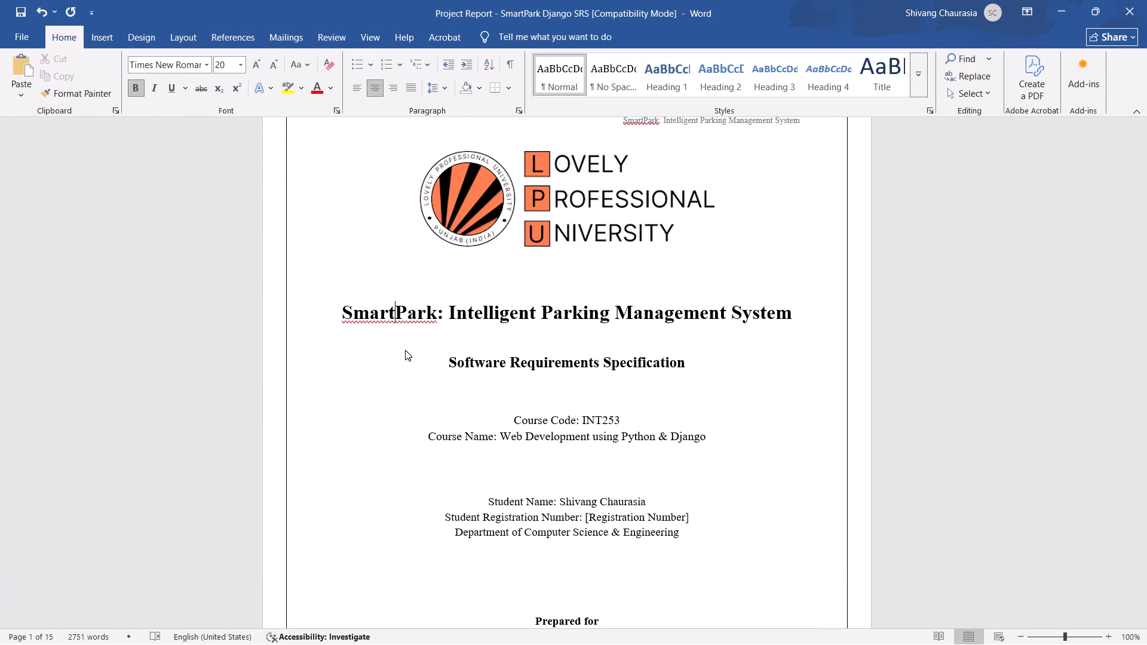
# Delete the empty line between the cover title and the Software Requirements Specification subtitle.
pyautogui.click(569, 348)
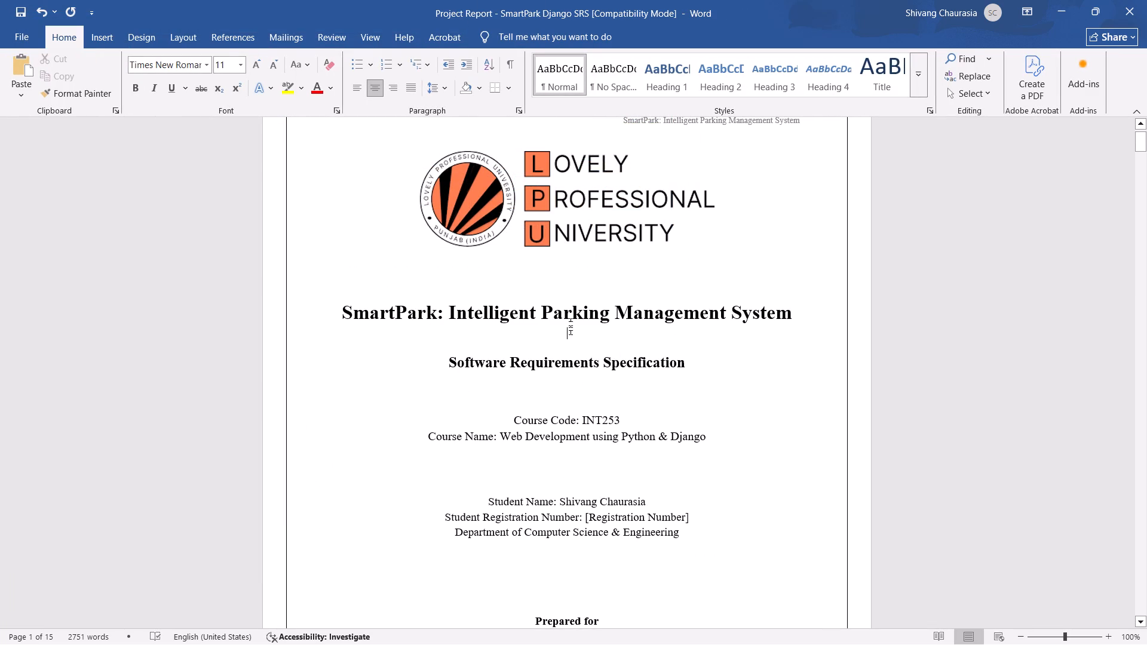
pyautogui.press('BackSpace')
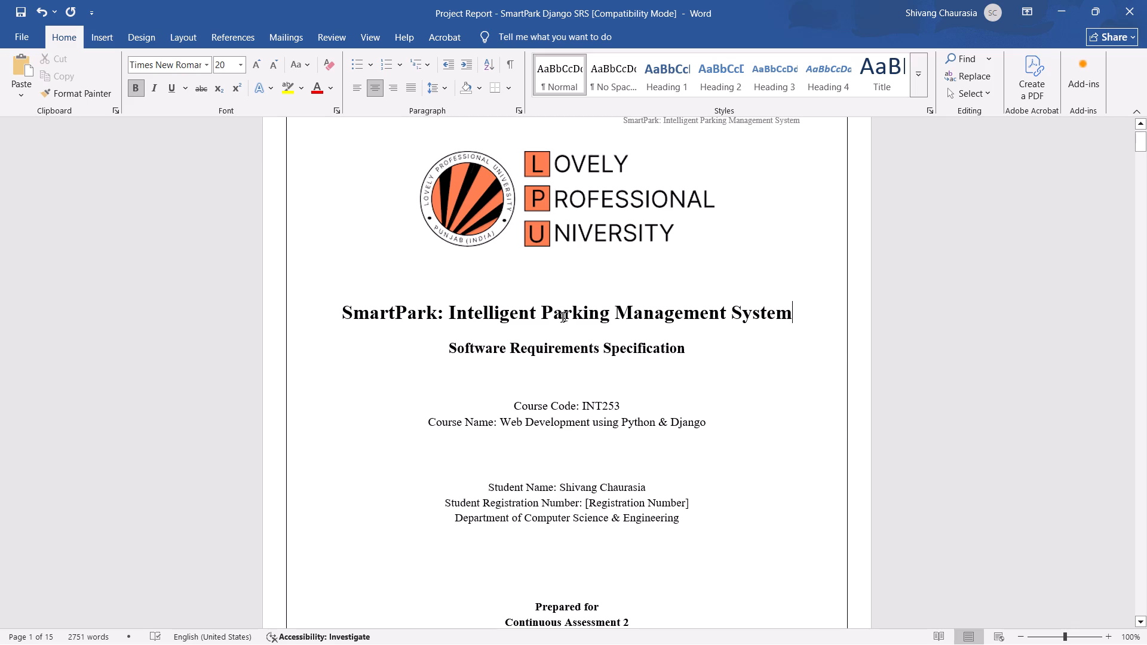
pyautogui.click(582, 373)
pyautogui.click(550, 388)
# Replace the [Registration Number] placeholder on the cover page with the student's registration number.
pyautogui.scroll(-1, 554, 432)
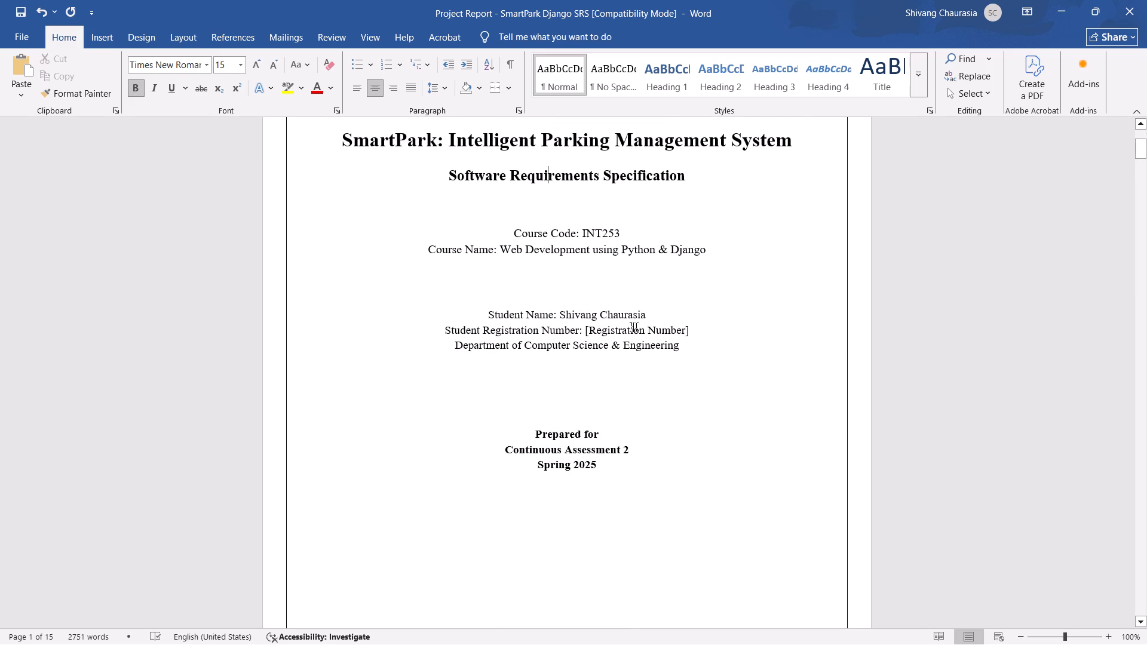
pyautogui.click(691, 328)
pyautogui.press('BackSpace')
pyautogui.press('BackSpace')
pyautogui.press('BackSpace')
pyautogui.press('BackSpace')
pyautogui.press('BackSpace')
pyautogui.press('BackSpace')
pyautogui.press('BackSpace')
pyautogui.press('BackSpace')
pyautogui.press('BackSpace')
pyautogui.press('BackSpace')
pyautogui.press('BackSpace')
pyautogui.press('BackSpace')
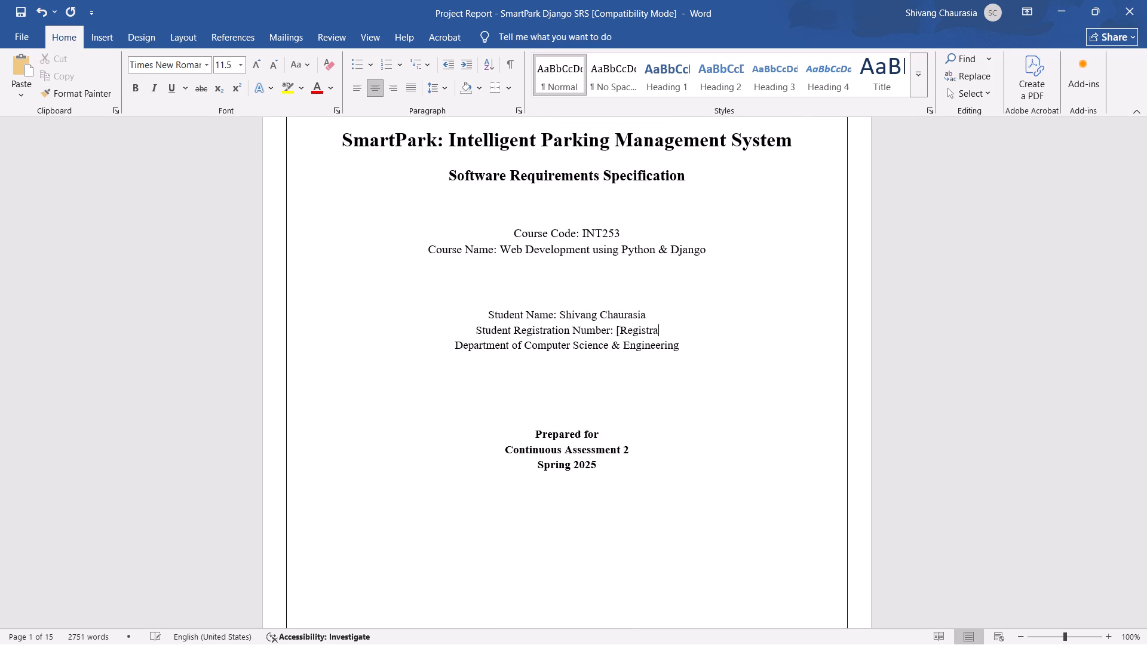
pyautogui.press('BackSpace')
pyautogui.press('BackSpace')
pyautogui.press('BackSpace')
pyautogui.press('BackSpace')
pyautogui.press('BackSpace')
pyautogui.press('BackSpace')
pyautogui.press('BackSpace')
pyautogui.press('BackSpace')
pyautogui.press('BackSpace')
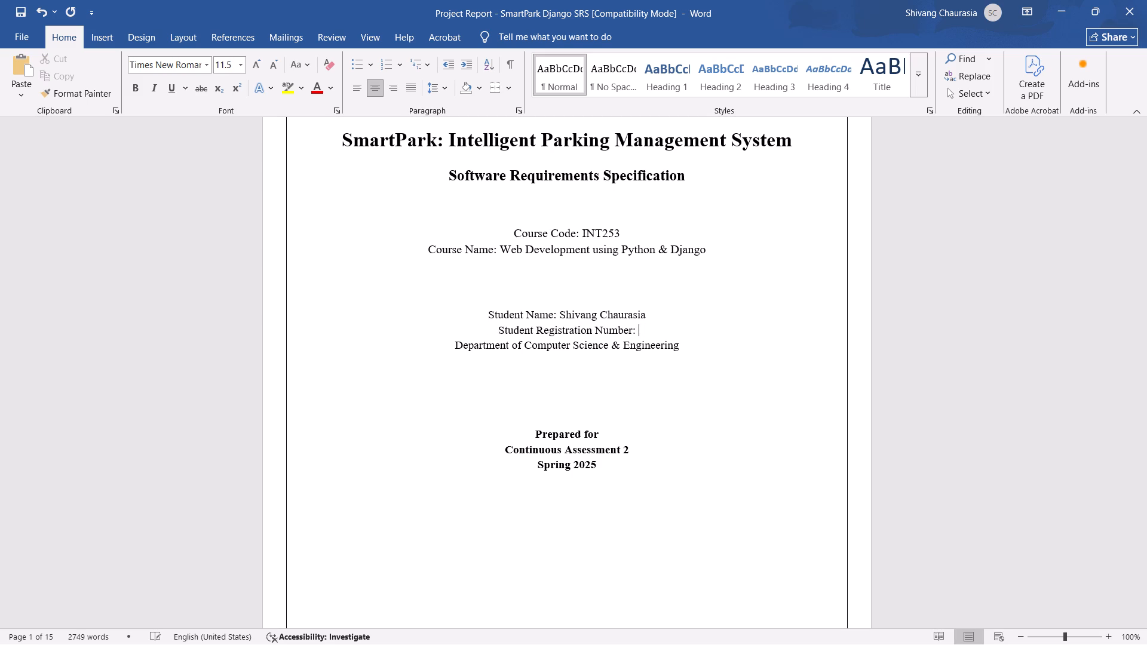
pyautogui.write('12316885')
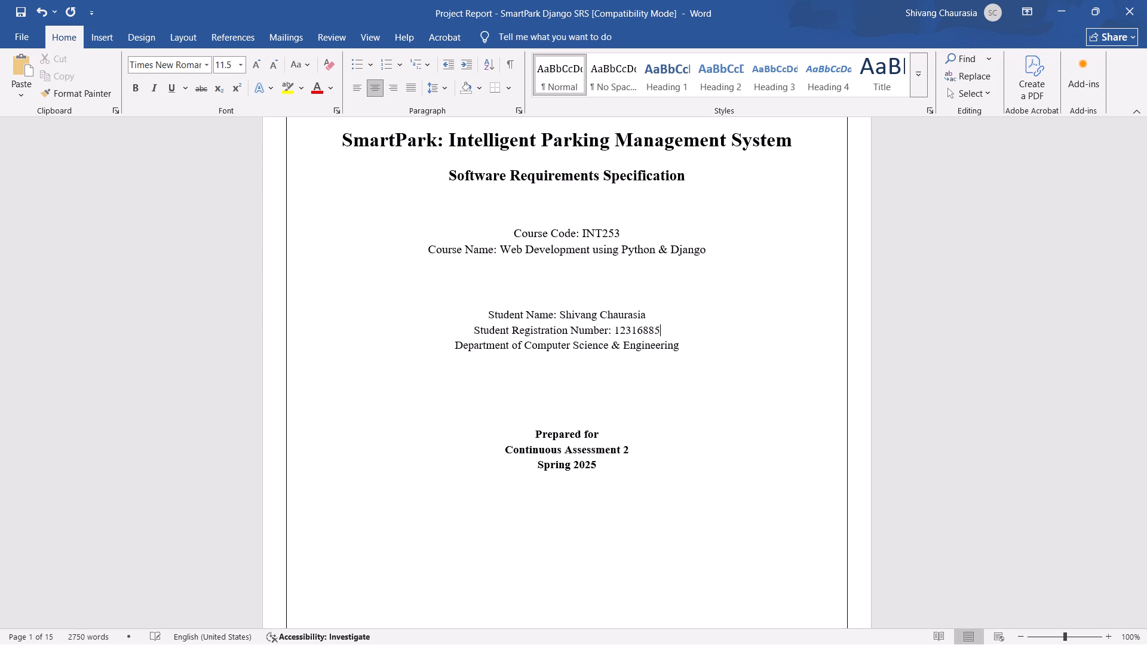
# Add an empty line below the student registration number and remove the spacing after the registration number paragraph.
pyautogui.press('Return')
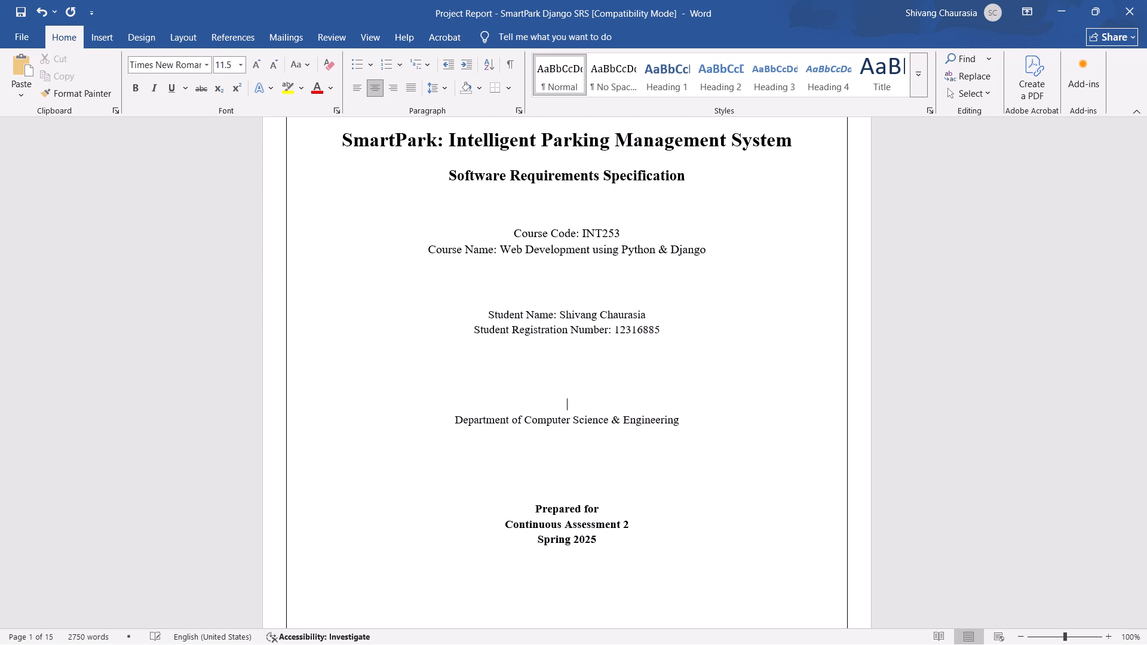
pyautogui.click(541, 336)
pyautogui.click(427, 80)
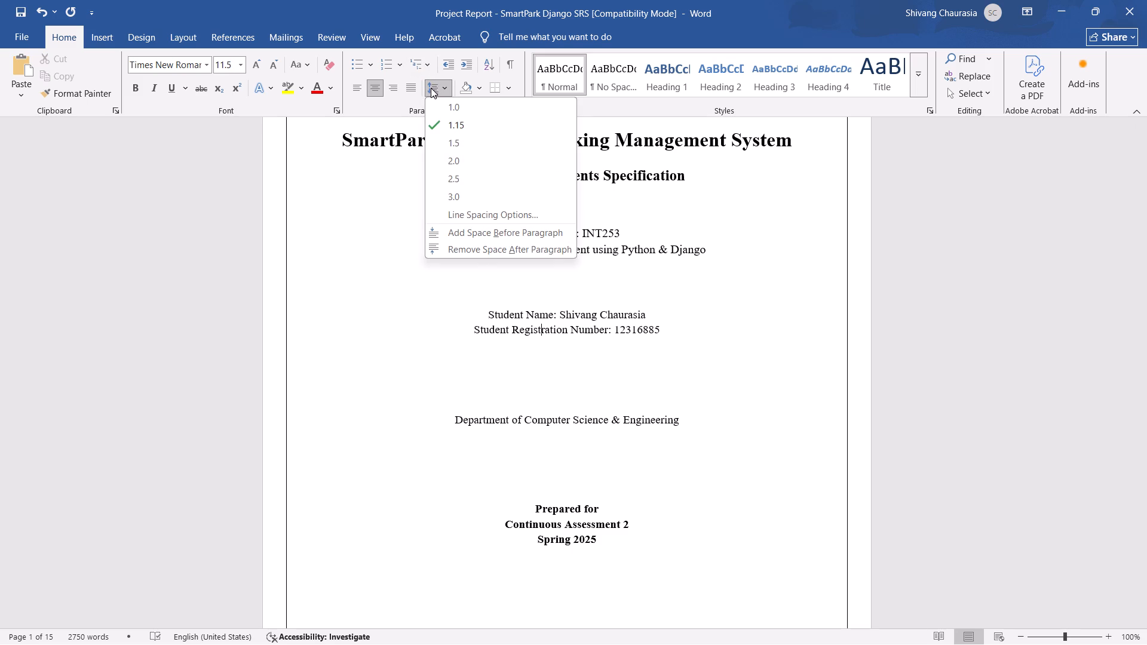
pyautogui.click(469, 246)
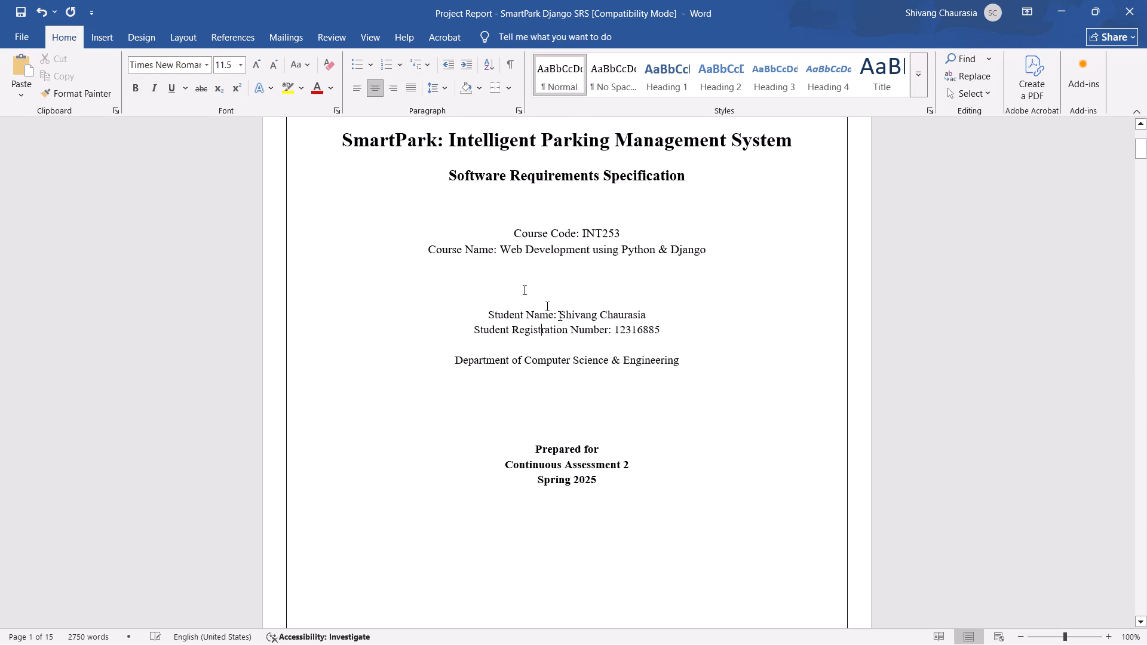
# Add a new line with the label "Section:" directly below the student registration number.
pyautogui.click(678, 332)
pyautogui.press('Return')
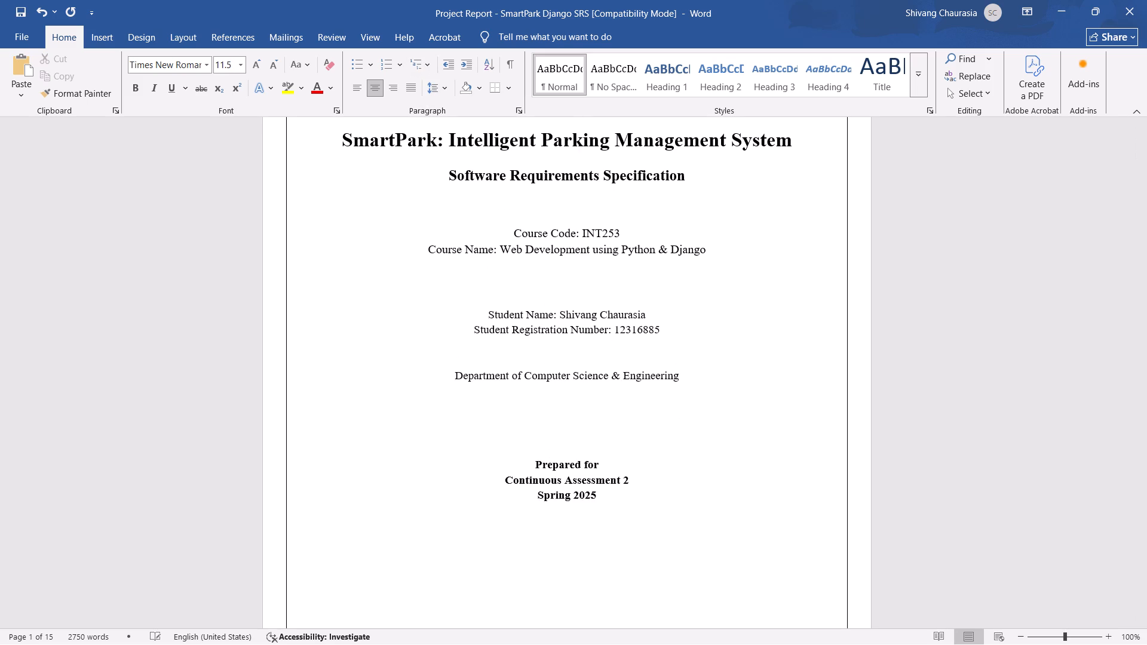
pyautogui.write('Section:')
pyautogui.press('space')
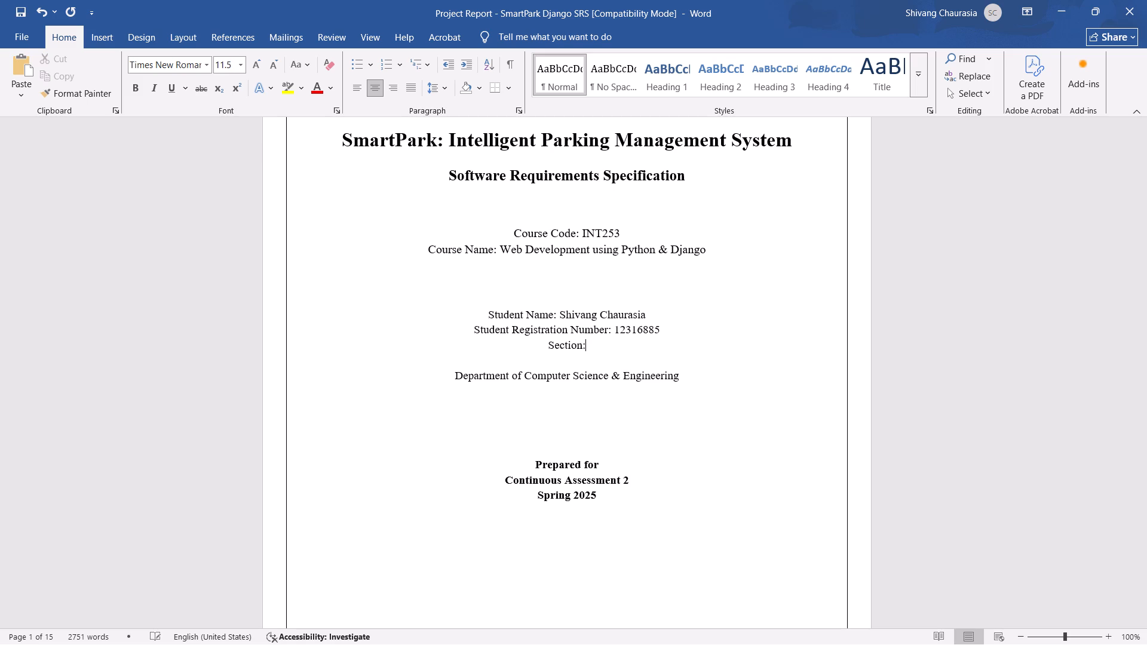
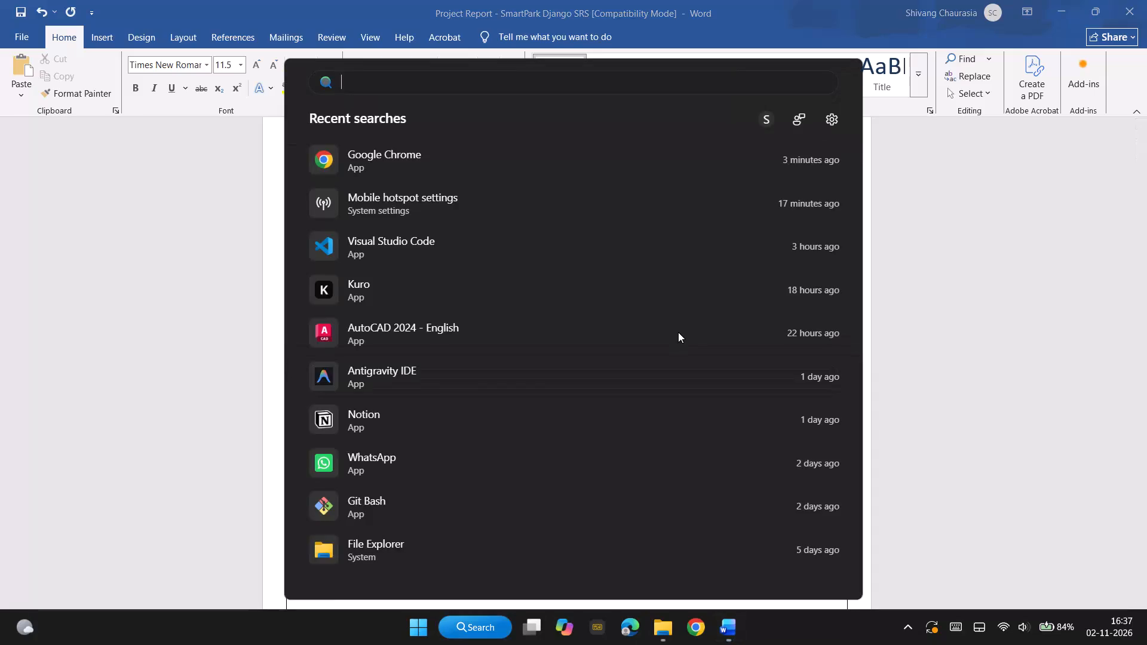
# Turn on the mobile hotspot in Windows Settings and return to the Word document.
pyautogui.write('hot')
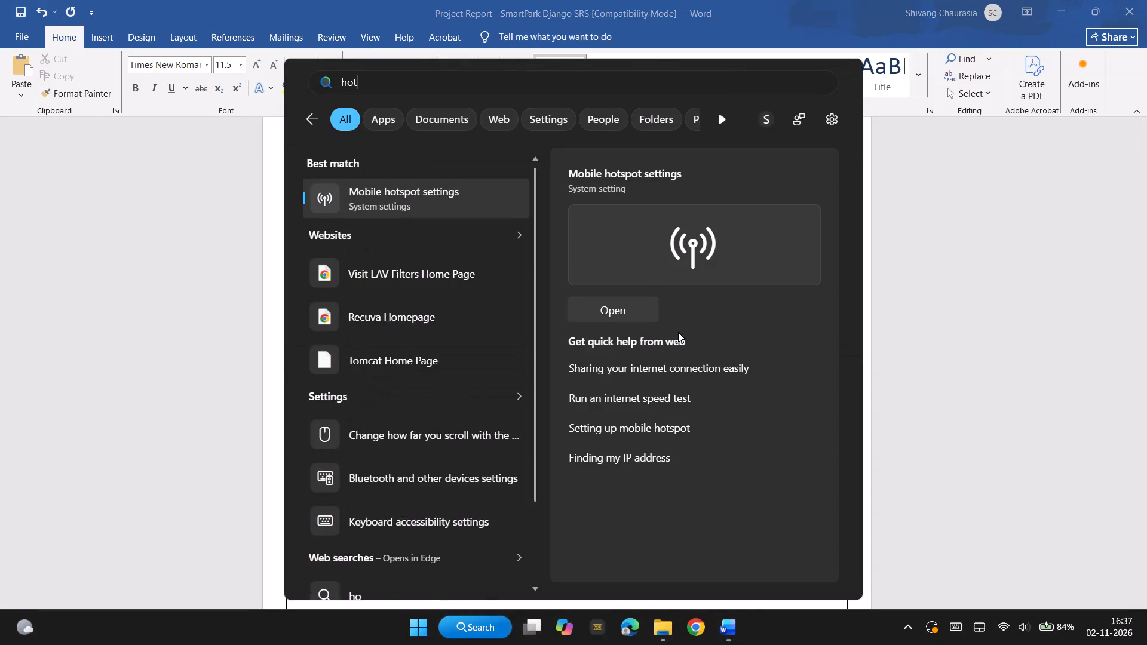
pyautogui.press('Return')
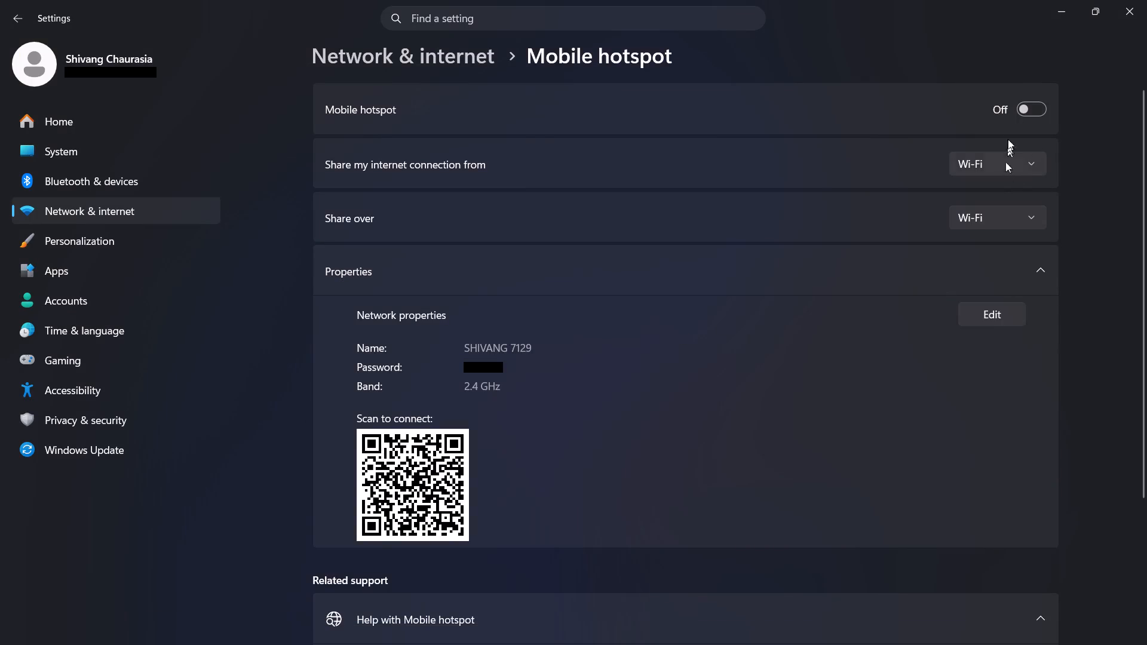
pyautogui.click(1022, 119)
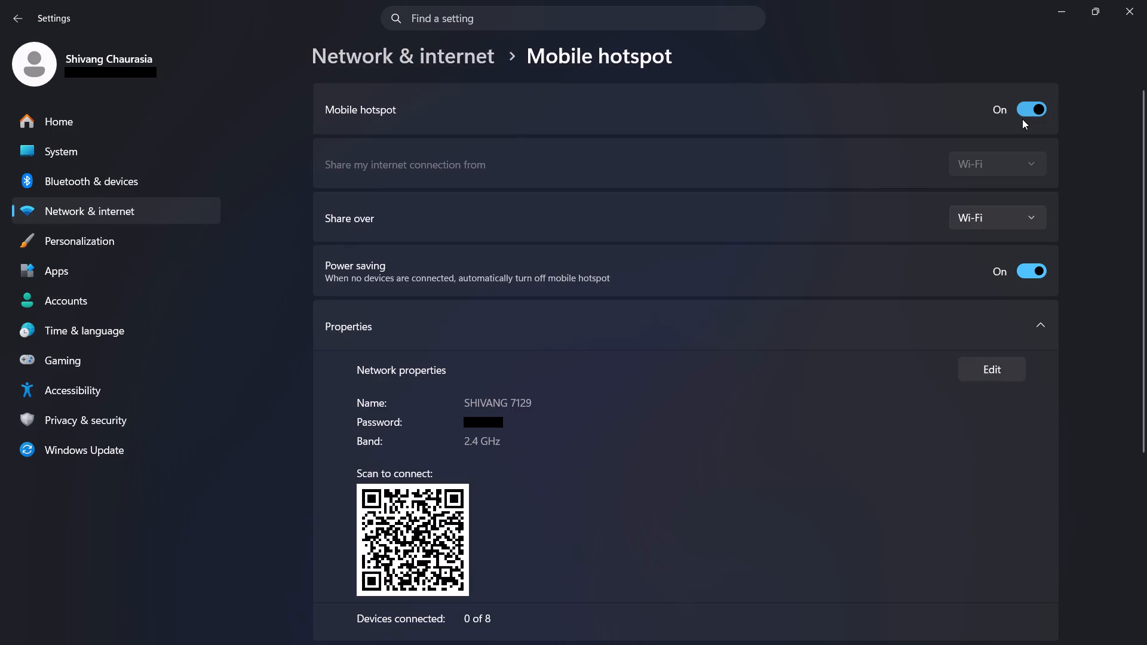
pyautogui.hotkey('alt', 'Tab')
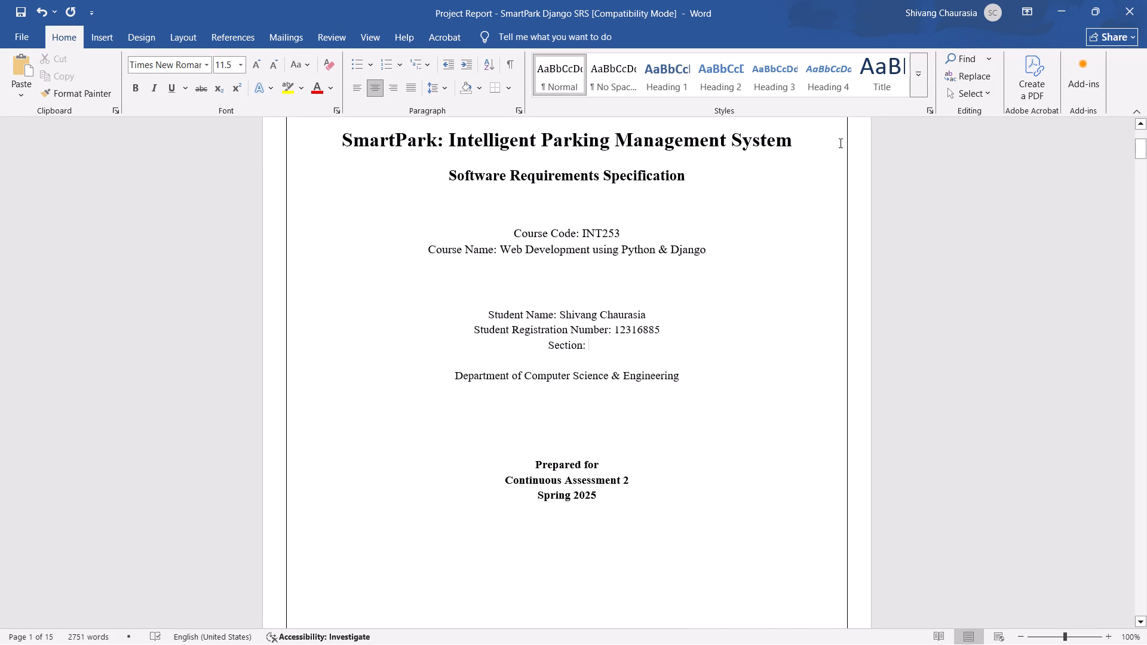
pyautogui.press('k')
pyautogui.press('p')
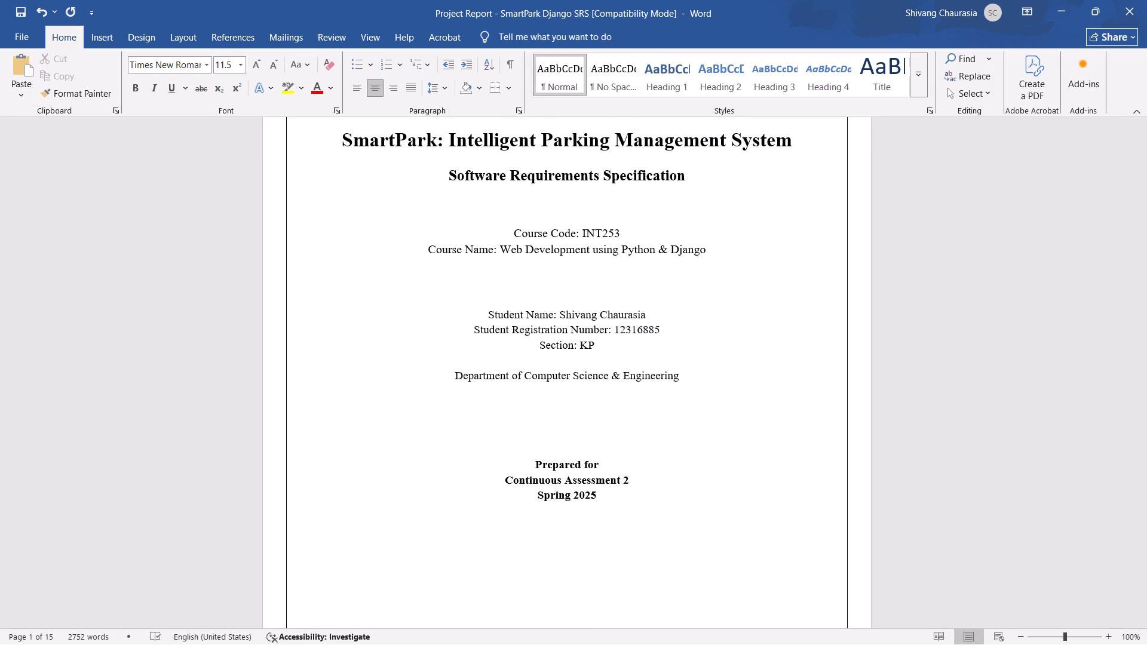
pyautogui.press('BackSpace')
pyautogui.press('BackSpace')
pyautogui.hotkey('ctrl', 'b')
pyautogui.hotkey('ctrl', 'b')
# Enter KP23 as the section after the "Section:" label on the cover page.
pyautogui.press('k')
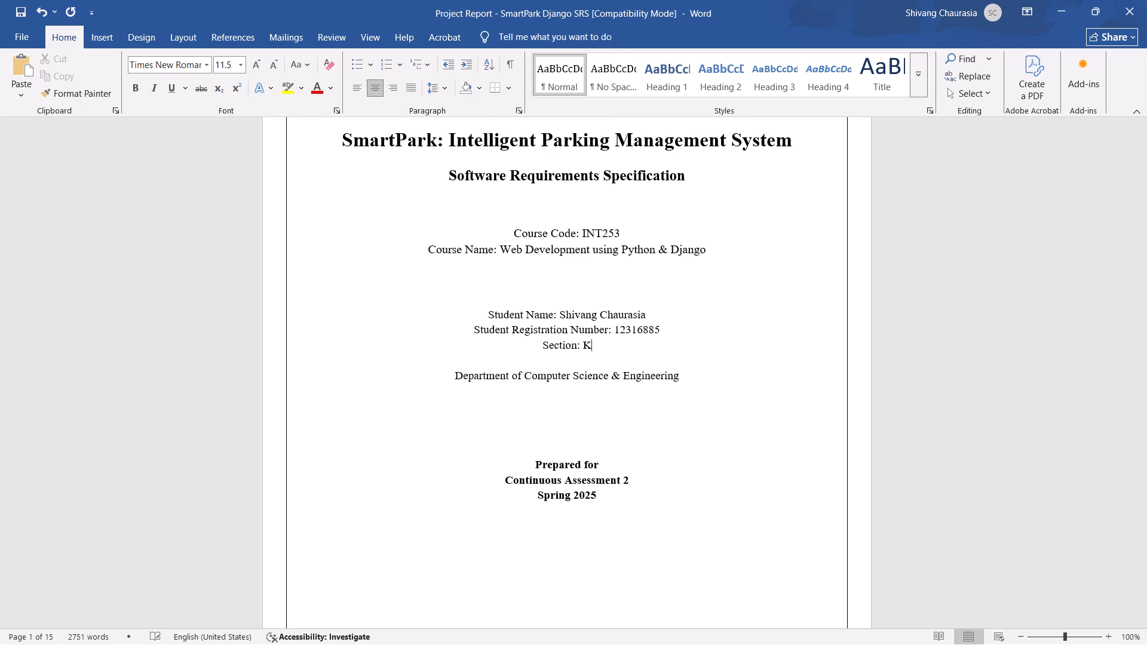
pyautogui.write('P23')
# Correct the section value on the cover page to K2P23WE.
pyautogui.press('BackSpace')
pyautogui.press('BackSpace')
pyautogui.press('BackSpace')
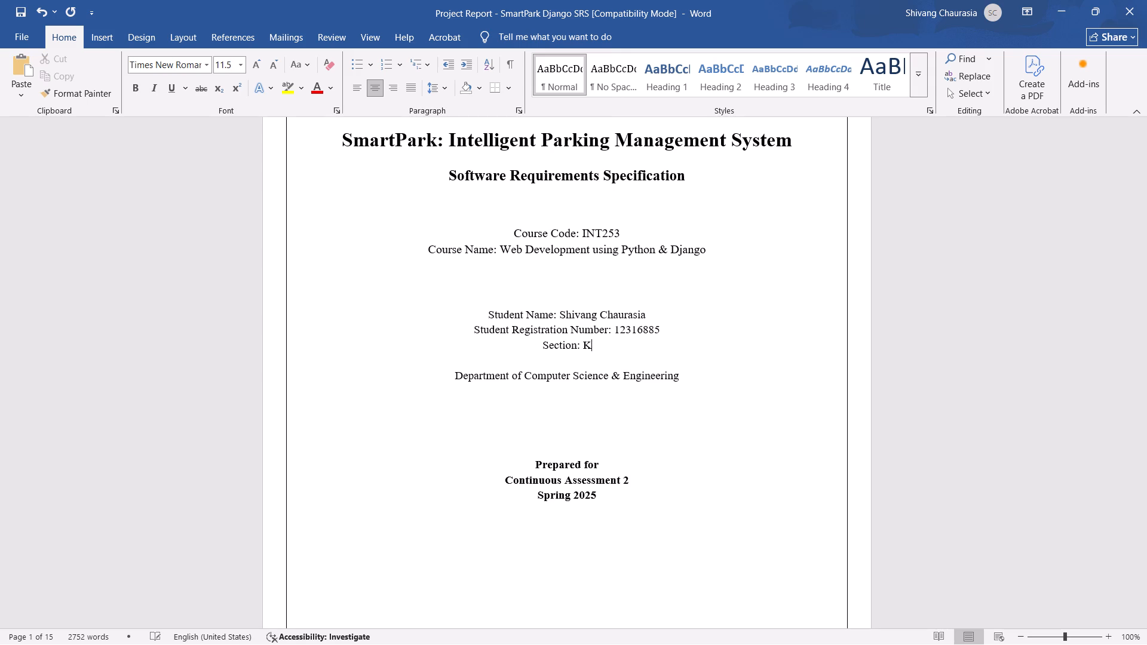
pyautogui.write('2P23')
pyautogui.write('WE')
# Remove the word "Student" from the student name label on the cover page, leaving "Name:".
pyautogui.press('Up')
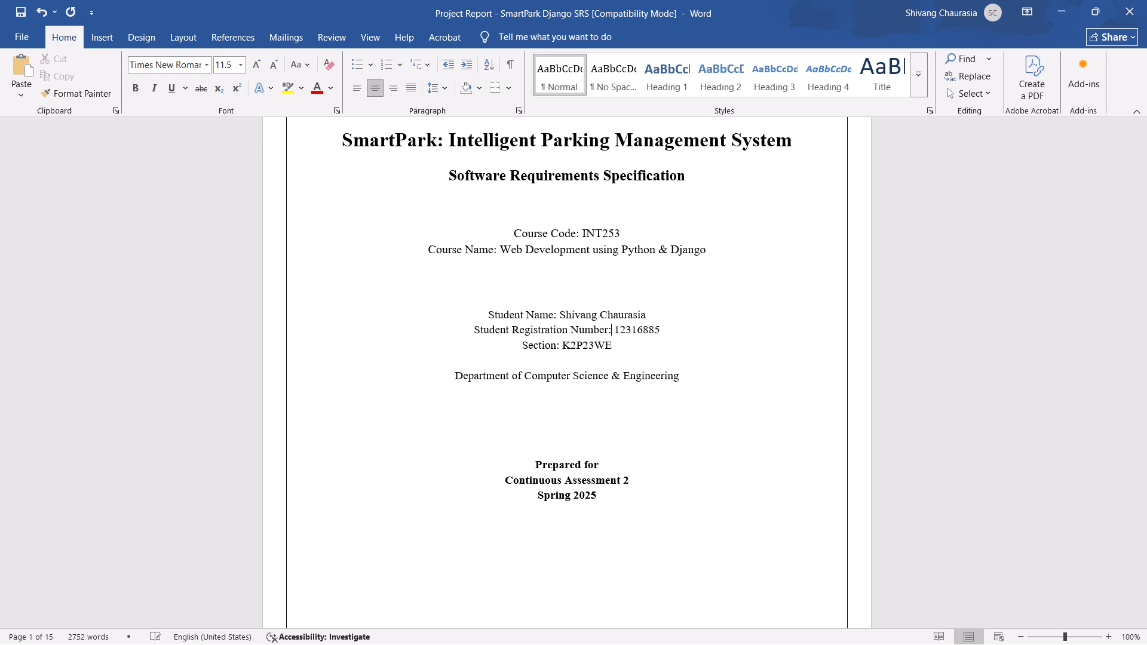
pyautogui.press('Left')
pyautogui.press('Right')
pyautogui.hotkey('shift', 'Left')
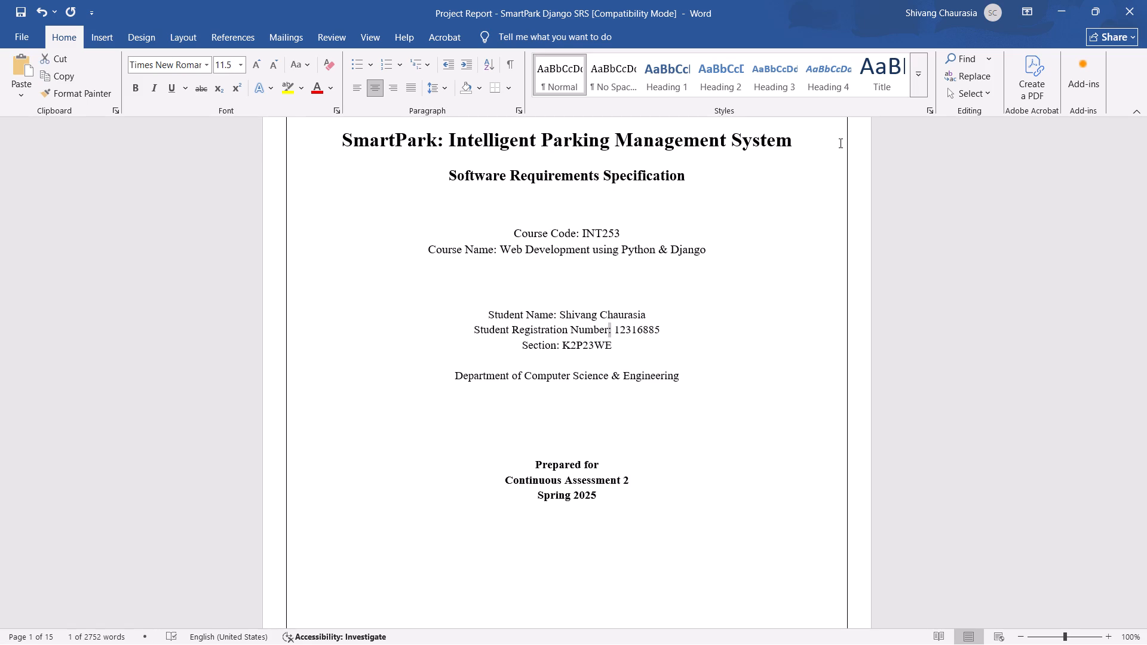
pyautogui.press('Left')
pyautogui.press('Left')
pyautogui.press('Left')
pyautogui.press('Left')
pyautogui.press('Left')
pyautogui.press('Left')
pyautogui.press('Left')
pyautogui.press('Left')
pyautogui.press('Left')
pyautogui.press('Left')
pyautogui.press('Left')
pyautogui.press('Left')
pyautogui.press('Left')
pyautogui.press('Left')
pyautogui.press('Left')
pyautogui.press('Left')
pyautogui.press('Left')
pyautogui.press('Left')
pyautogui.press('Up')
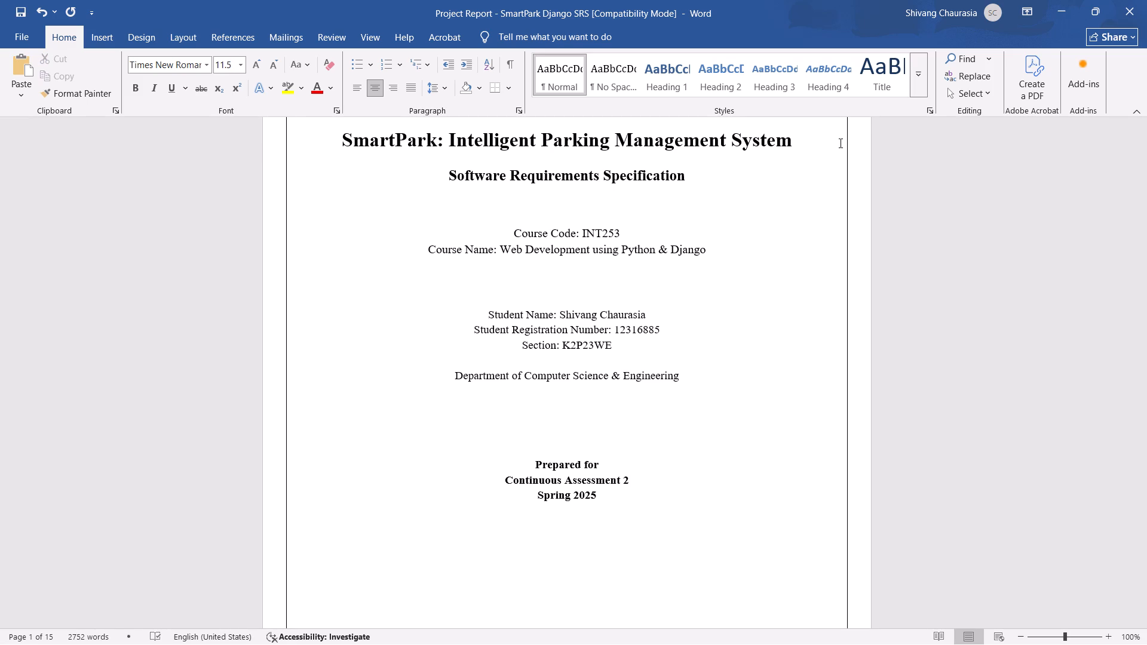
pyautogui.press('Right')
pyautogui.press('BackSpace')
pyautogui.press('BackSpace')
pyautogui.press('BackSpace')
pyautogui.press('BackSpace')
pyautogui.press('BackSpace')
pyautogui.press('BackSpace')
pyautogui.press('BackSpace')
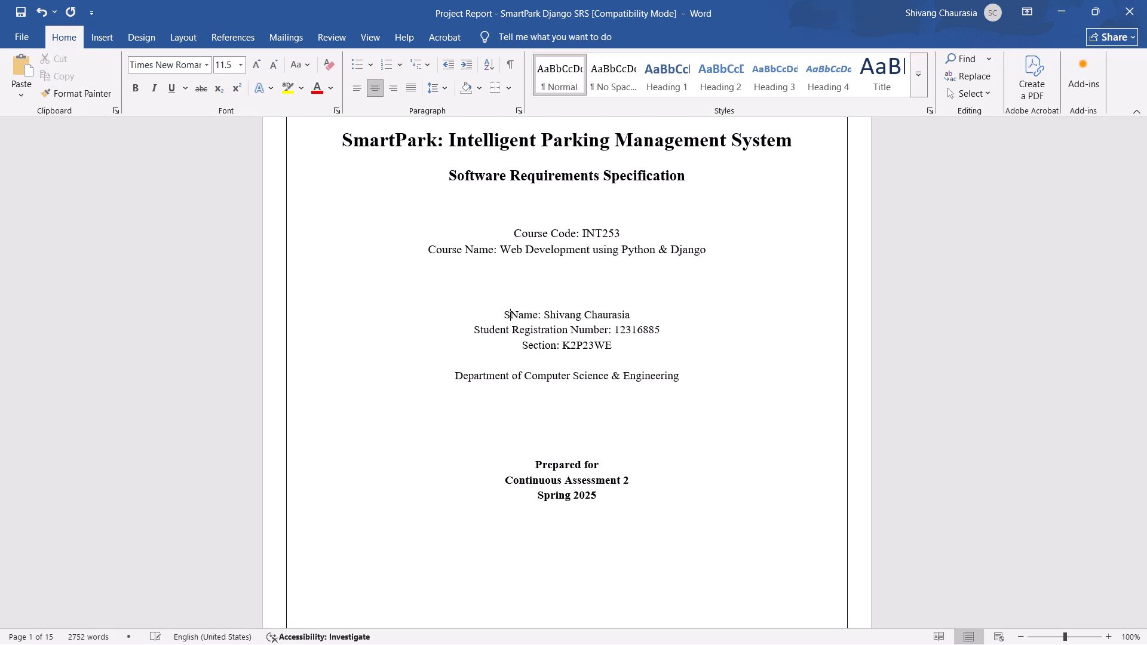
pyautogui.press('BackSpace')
# Remove the word "Student" from the registration number label, leaving "Registration Number:".
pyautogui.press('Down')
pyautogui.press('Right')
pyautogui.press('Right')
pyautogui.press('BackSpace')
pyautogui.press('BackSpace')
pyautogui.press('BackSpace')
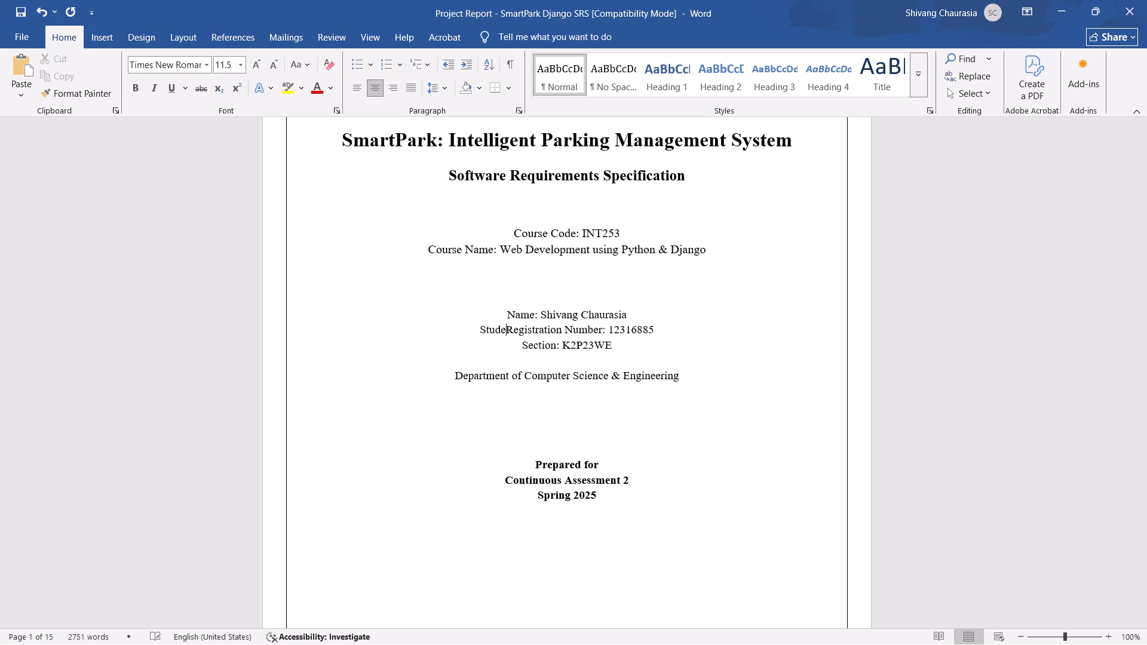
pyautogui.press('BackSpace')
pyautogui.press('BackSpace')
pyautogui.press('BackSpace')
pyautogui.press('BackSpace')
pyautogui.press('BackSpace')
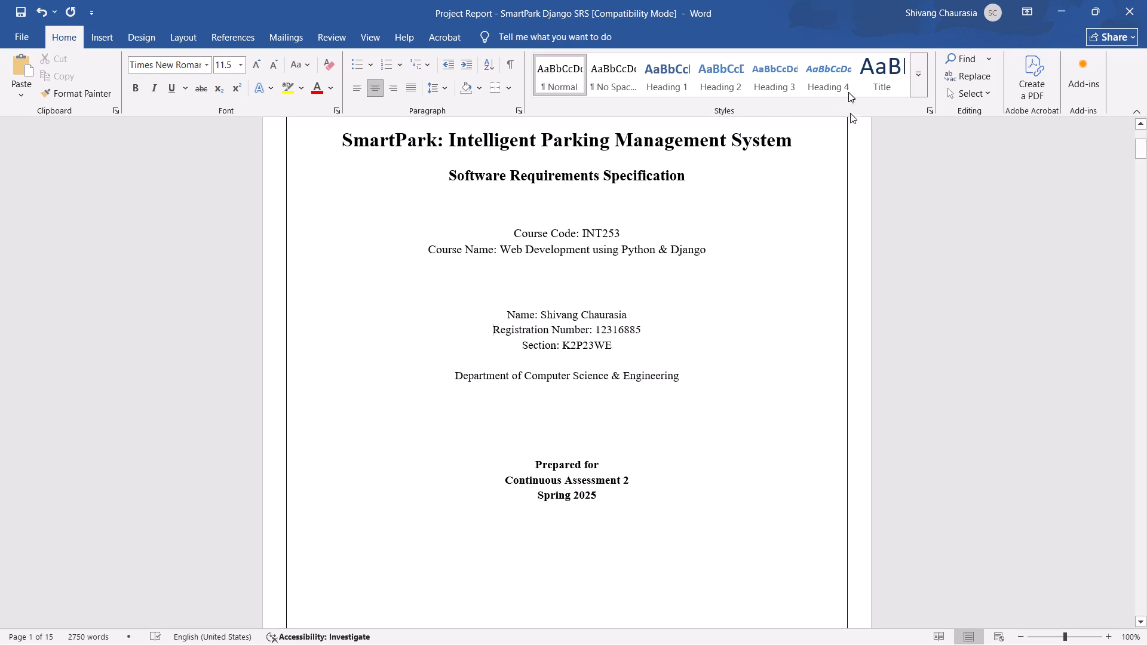
# Insert a line above the student's name with larger, bold text formatting for the "Submitted By:" heading.
pyautogui.click(538, 304)
pyautogui.click(505, 316)
pyautogui.press('Return')
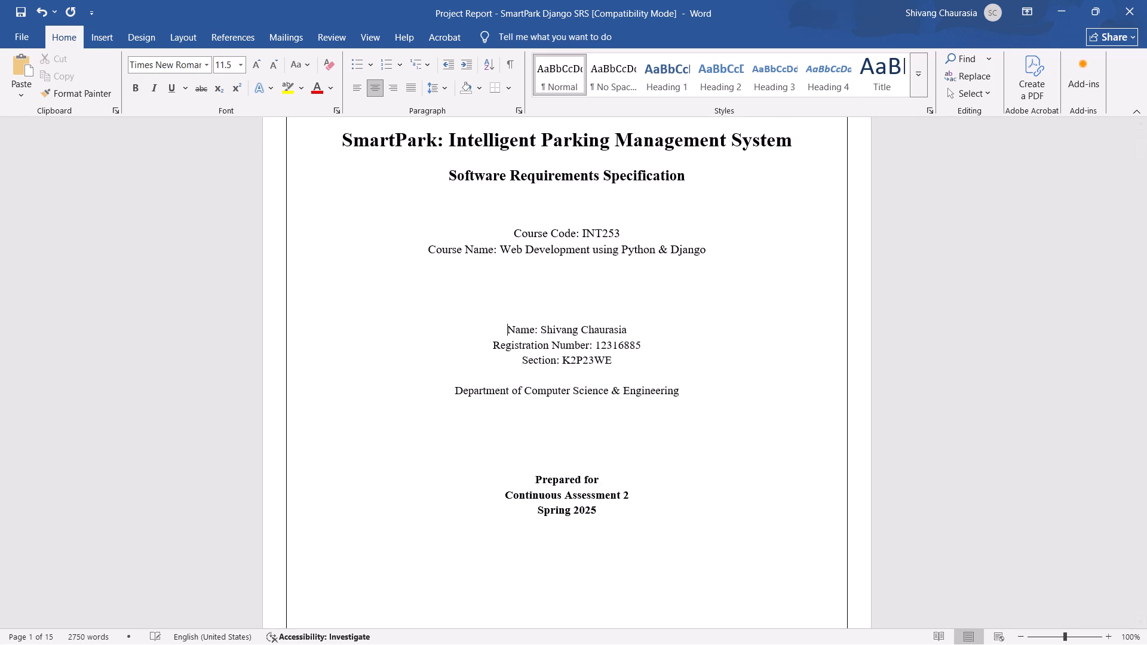
pyautogui.press('Up')
pyautogui.hotkey('ctrl', 'shift', '.')
pyautogui.hotkey('ctrl', 'shift', '.')
pyautogui.hotkey('ctrl', 'b')
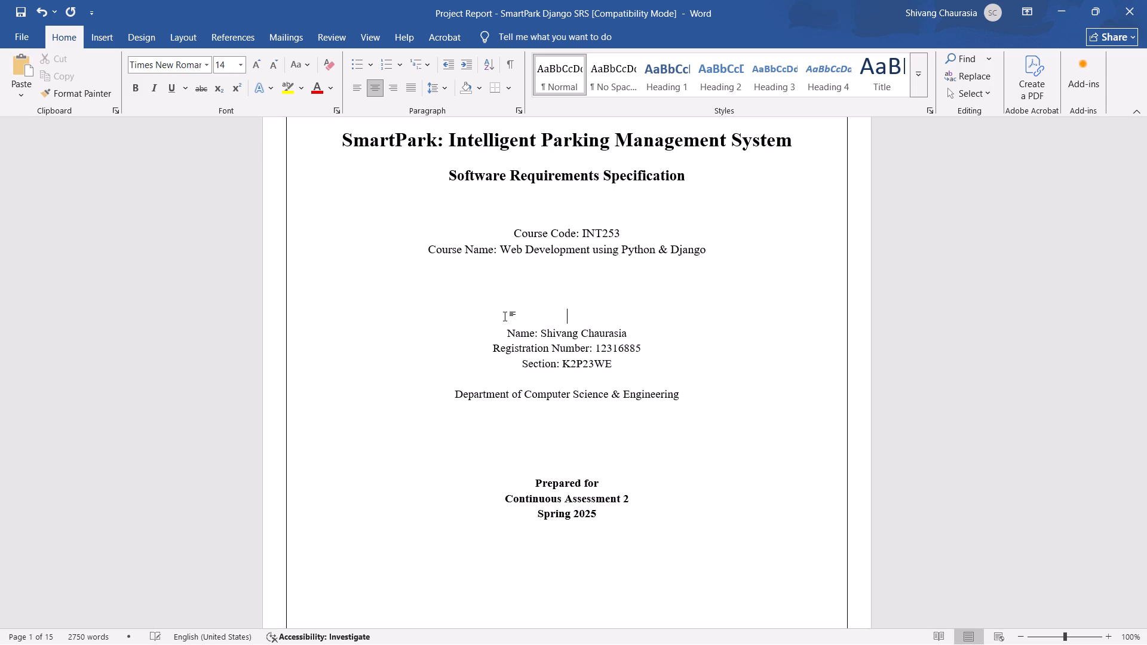
# Enter the heading "Submitted By:" on the bold line above the student's name on the cover page.
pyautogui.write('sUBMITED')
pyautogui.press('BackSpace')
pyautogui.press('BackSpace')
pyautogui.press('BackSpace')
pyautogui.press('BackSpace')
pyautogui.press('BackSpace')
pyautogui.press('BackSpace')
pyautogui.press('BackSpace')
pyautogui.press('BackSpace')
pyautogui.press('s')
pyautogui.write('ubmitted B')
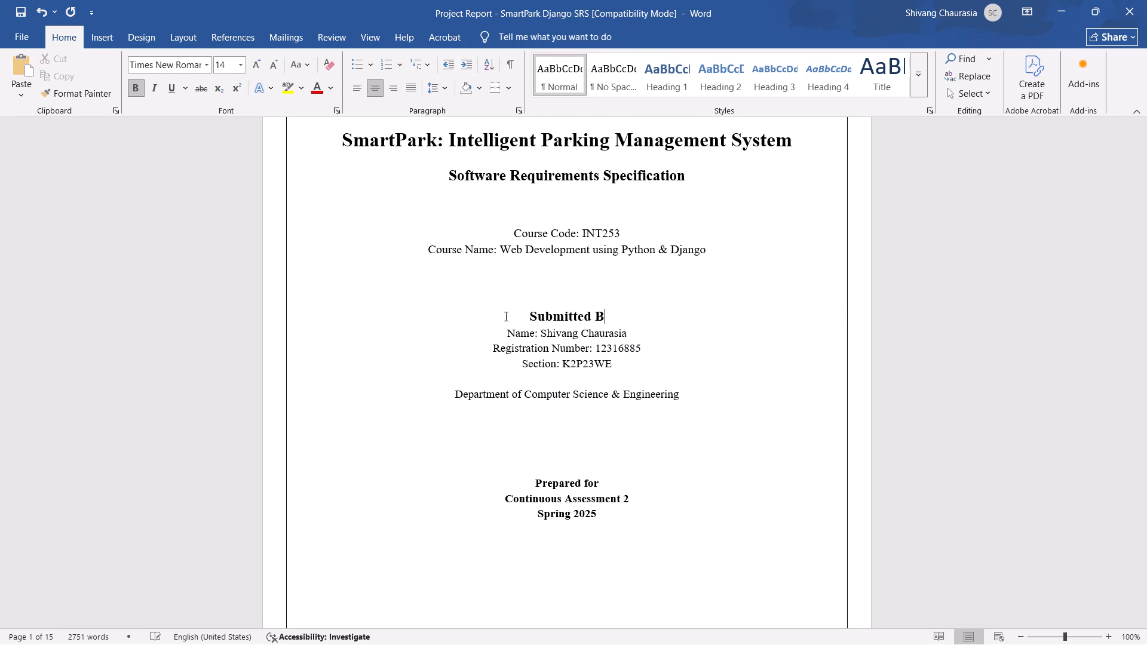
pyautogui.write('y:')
# Make the "Name:" label on the cover page bold, leaving the student's name in regular weight.
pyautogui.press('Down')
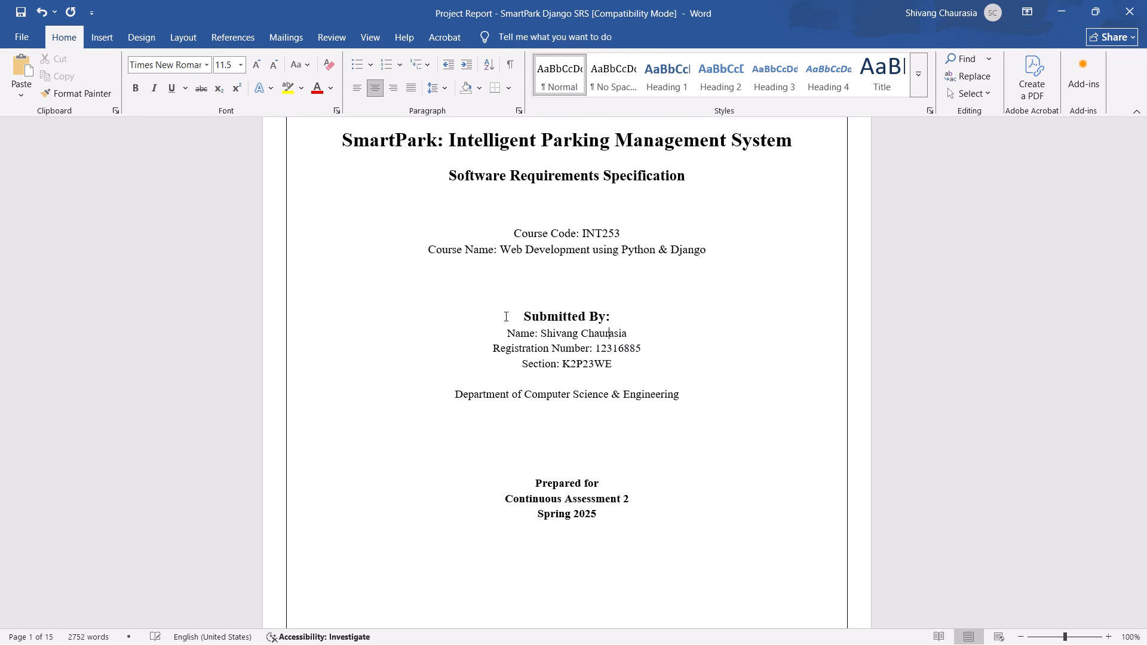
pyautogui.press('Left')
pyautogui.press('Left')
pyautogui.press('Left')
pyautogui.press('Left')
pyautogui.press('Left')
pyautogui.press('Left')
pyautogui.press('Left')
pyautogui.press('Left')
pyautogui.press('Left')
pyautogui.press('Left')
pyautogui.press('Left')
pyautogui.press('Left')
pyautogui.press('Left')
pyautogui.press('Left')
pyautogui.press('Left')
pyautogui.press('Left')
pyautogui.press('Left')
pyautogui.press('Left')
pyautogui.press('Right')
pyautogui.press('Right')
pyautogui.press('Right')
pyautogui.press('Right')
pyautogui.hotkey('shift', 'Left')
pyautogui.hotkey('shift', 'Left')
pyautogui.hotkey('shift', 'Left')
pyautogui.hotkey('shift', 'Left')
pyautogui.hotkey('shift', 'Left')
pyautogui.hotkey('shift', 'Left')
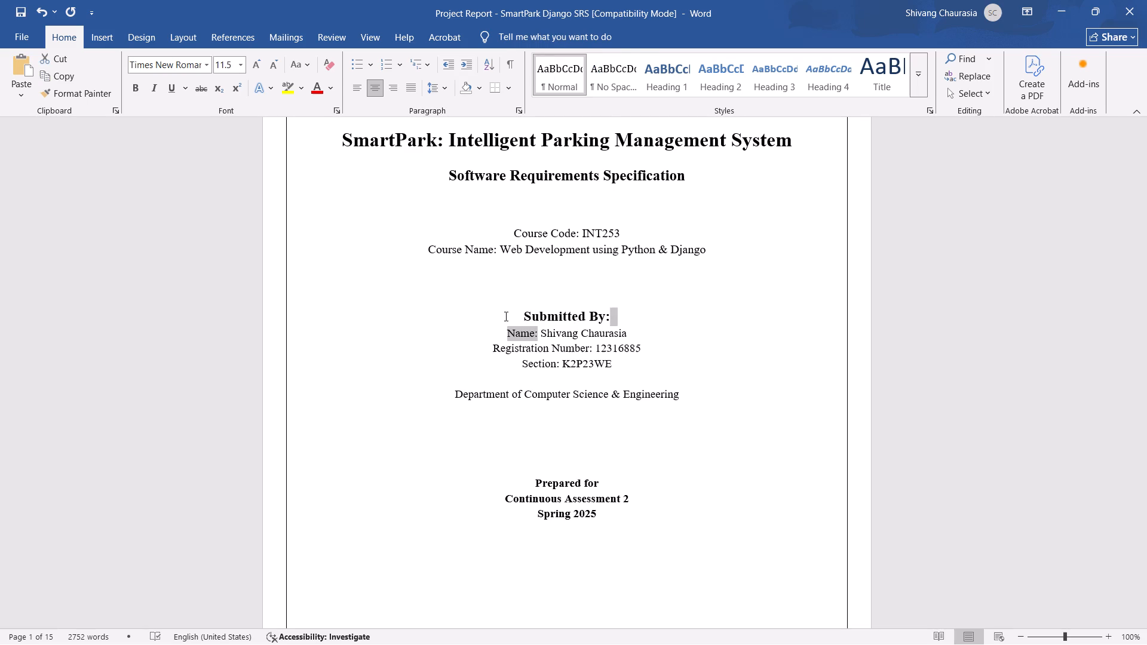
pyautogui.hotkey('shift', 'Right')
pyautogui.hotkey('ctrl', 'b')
# Make the "Registration Number:" label bold, without bolding the number itself.
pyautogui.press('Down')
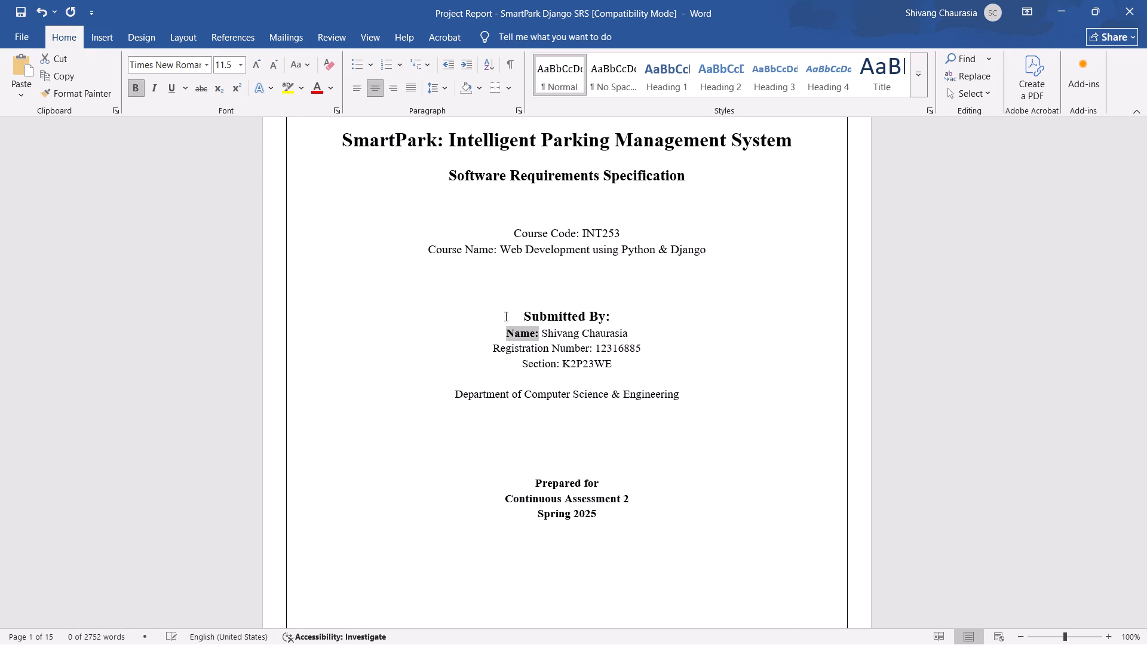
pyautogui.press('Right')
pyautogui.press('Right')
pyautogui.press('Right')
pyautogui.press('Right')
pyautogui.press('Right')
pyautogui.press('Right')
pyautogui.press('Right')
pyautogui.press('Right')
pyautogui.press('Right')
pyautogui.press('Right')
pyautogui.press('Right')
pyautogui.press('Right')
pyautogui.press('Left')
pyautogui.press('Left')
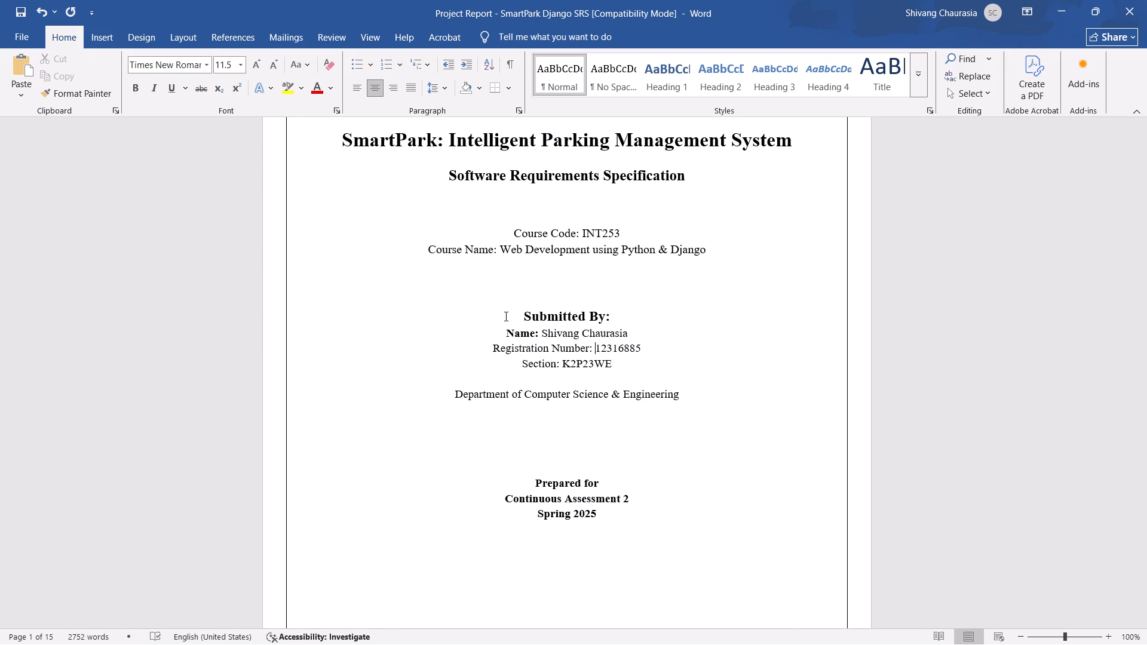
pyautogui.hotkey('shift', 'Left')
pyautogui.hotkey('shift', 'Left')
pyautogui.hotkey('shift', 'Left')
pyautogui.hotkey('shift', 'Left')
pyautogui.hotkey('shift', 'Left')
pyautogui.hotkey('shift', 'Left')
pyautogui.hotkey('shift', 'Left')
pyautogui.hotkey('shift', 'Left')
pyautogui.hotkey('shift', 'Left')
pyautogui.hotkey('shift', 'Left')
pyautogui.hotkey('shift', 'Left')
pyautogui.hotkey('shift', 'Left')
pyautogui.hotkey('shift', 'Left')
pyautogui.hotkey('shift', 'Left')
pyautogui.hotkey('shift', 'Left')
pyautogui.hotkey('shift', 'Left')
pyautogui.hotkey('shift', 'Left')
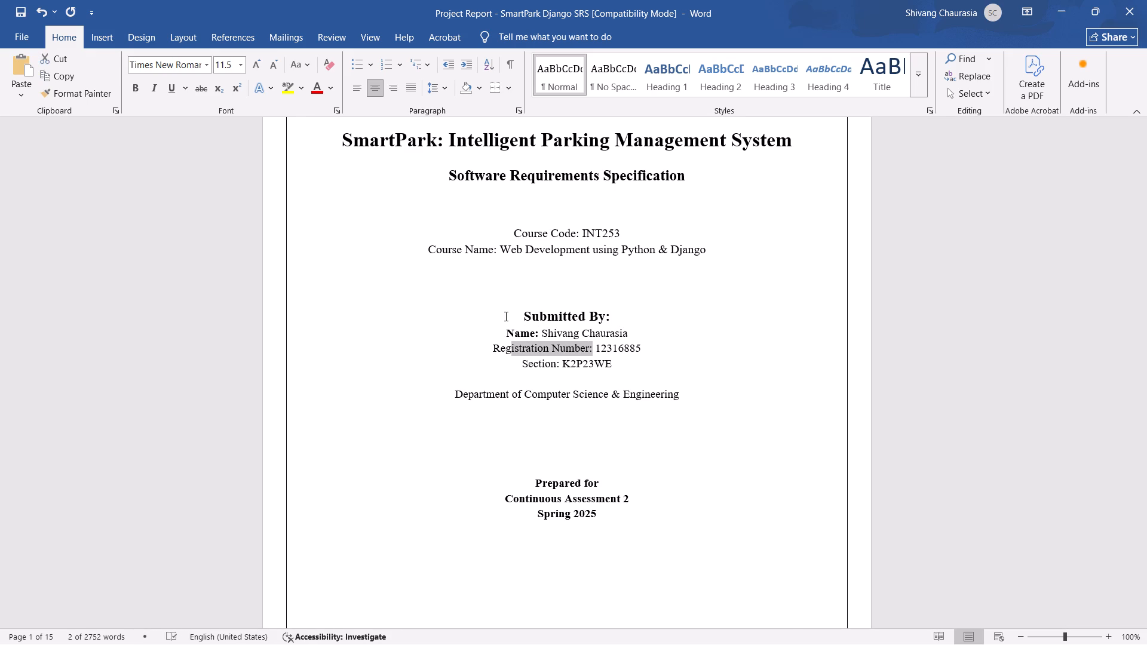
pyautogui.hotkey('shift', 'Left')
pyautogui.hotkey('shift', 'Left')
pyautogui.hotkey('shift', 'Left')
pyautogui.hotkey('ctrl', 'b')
# Make the "Section:" label bold, without bolding the section value.
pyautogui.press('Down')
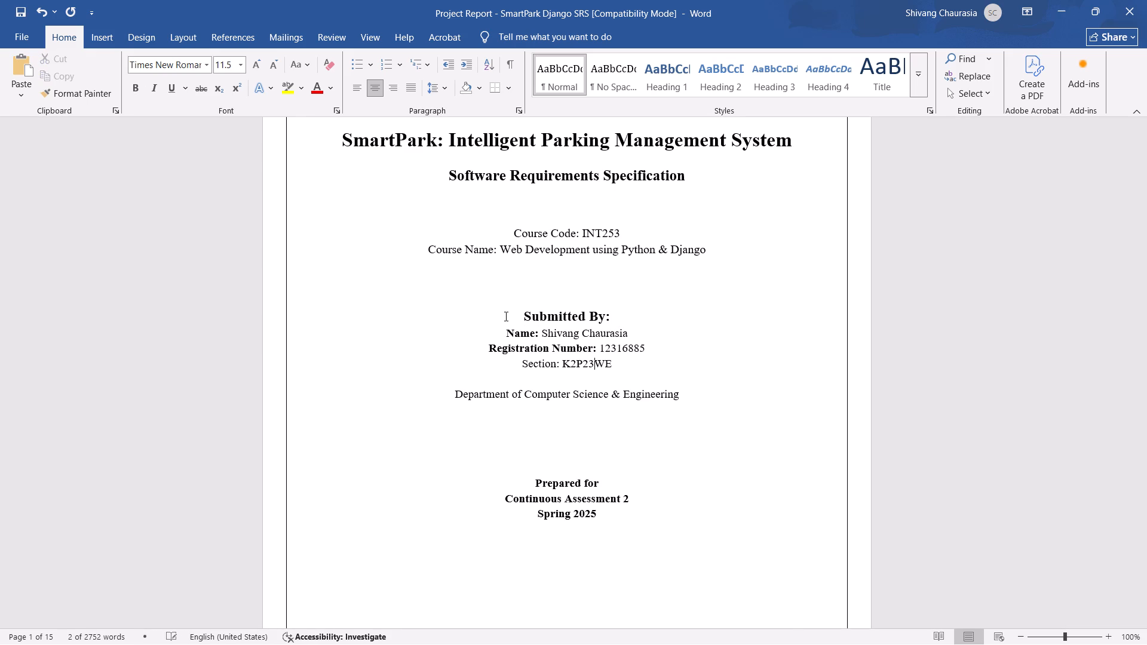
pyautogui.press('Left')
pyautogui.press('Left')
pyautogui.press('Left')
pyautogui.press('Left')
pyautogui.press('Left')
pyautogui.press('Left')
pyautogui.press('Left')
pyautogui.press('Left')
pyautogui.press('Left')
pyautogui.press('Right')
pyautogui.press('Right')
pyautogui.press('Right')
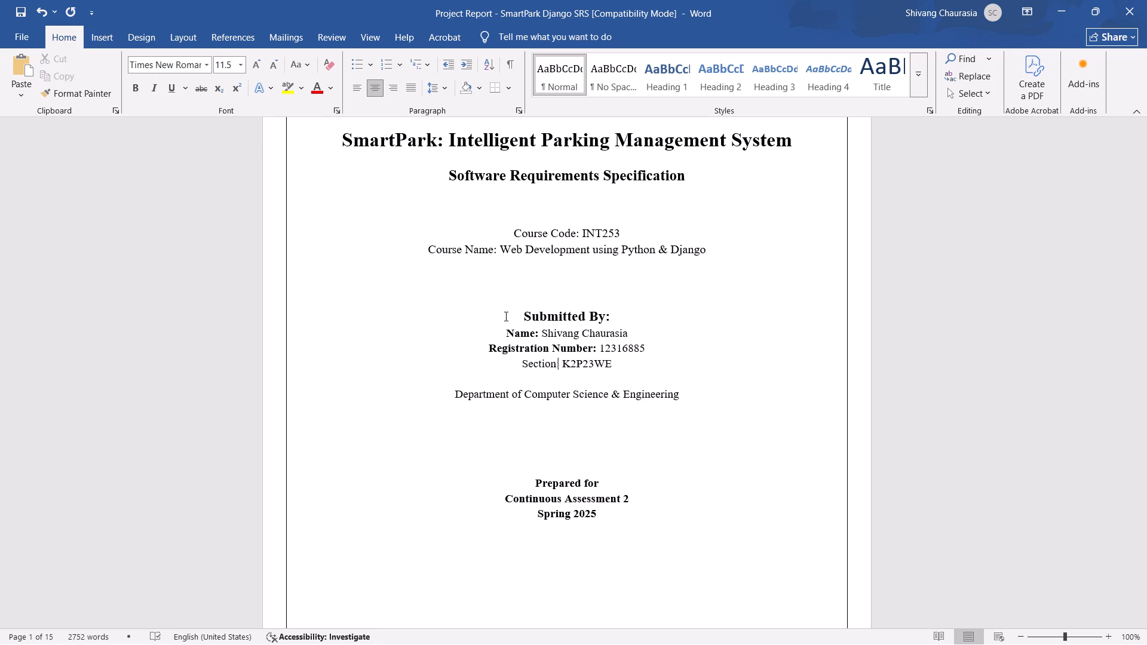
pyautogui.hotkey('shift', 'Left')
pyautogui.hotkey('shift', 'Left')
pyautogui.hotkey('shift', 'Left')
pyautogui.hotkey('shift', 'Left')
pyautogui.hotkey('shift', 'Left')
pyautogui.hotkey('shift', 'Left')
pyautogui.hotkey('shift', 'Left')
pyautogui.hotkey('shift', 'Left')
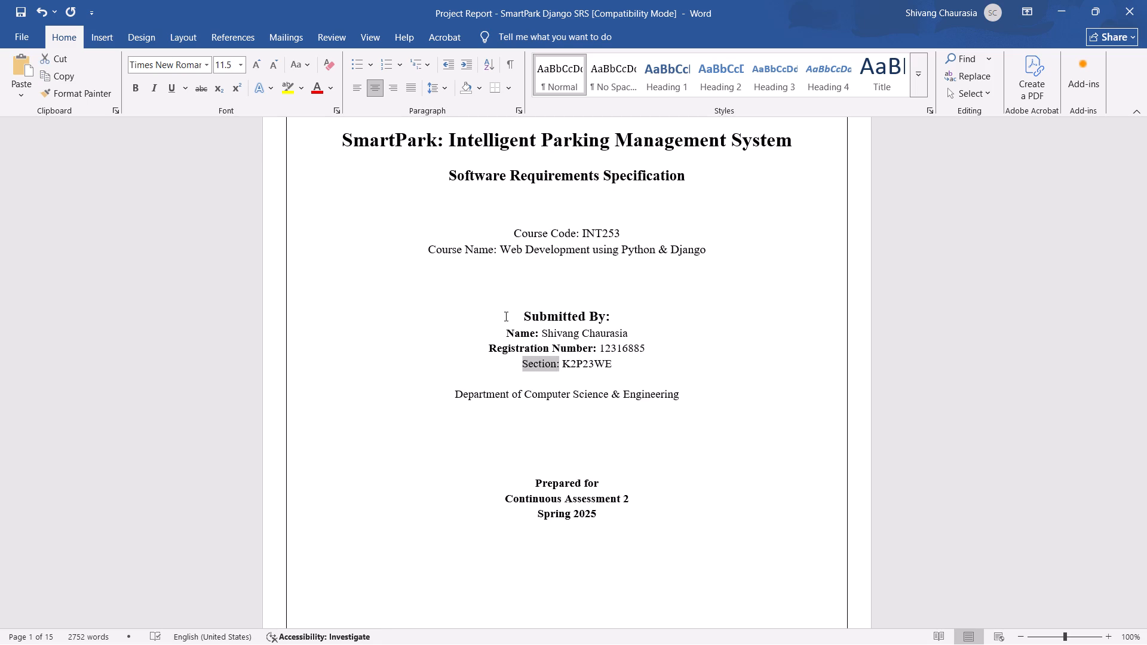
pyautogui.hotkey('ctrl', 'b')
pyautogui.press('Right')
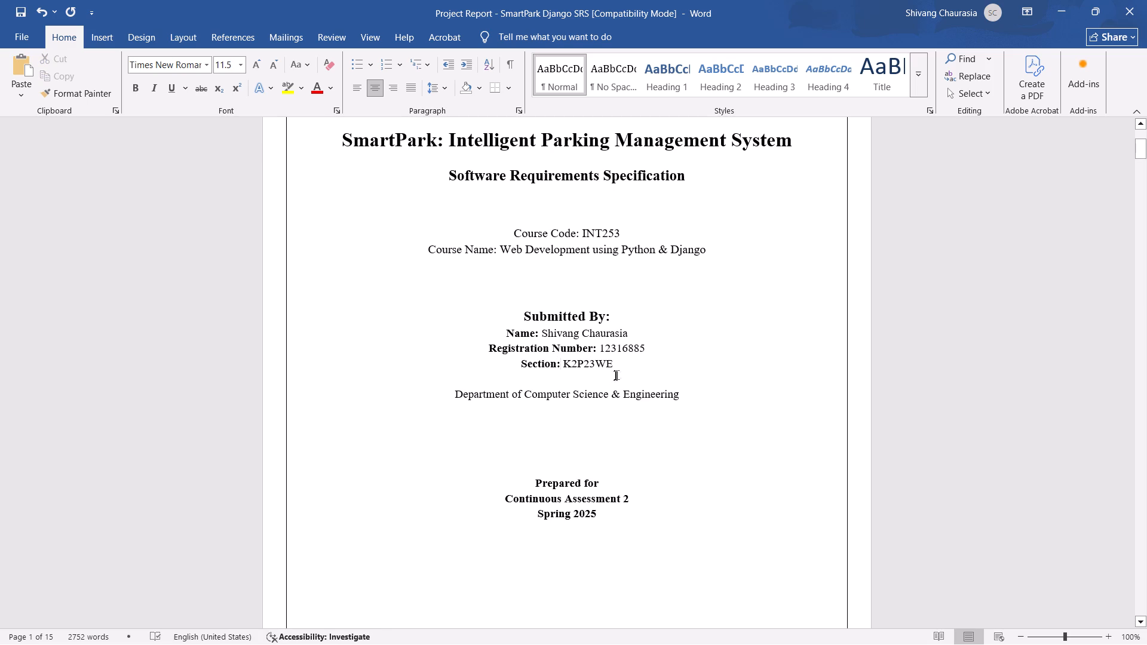
# Add a new line below the section value with the label "Roll No:".
pyautogui.click(624, 359)
pyautogui.press('Return')
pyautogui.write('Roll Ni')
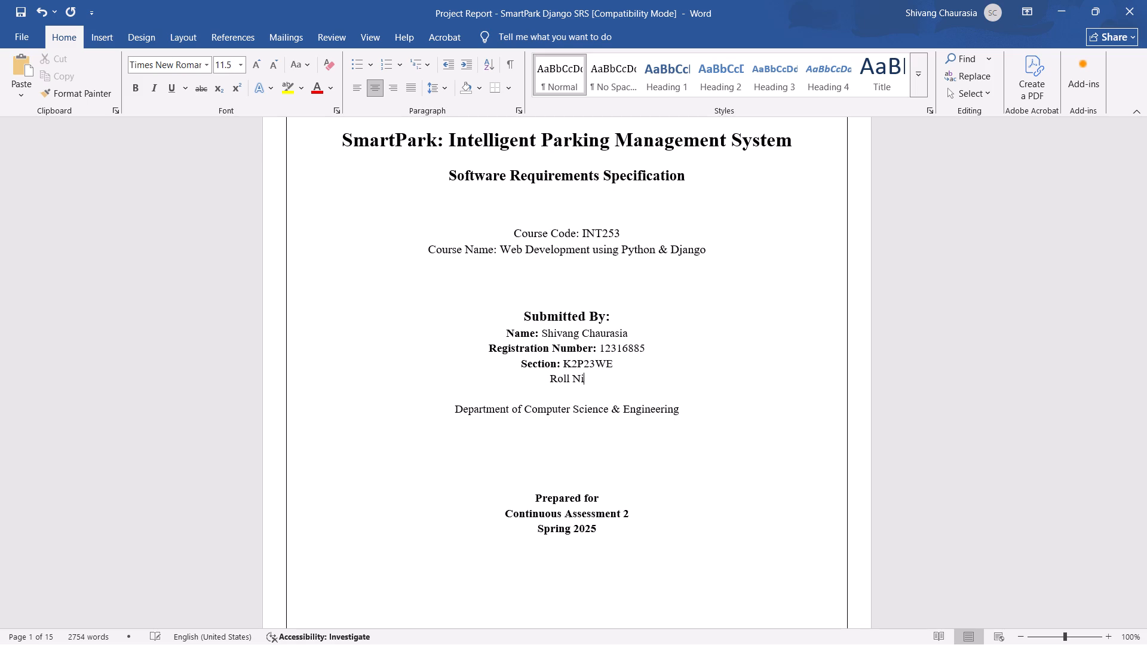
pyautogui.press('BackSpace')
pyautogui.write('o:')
# Try to make the "Roll No:" label bold to match the other student detail labels.
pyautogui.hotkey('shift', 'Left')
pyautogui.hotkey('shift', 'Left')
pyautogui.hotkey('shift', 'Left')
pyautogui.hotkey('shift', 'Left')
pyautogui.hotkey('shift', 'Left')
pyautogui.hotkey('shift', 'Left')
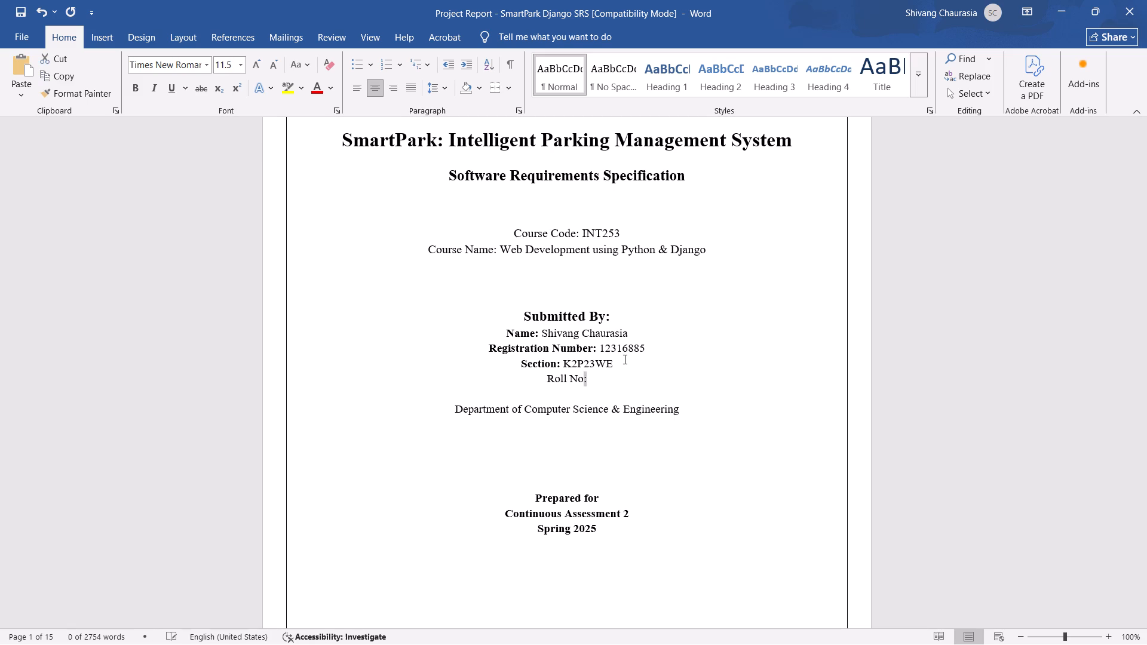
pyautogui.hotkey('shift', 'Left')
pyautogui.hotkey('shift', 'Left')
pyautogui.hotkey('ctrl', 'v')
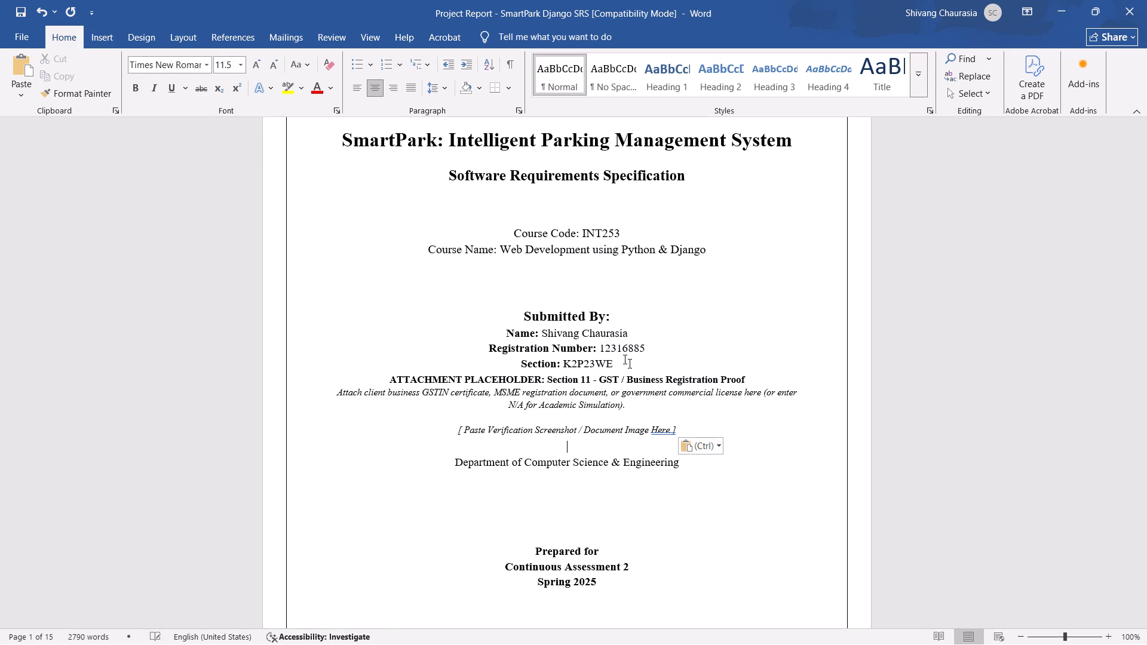
# Undo the paste of the attachment placeholder text below the Section line.
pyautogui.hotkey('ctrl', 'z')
# Enter the student's roll number in regular, non-bold text after the "Roll No:" label.
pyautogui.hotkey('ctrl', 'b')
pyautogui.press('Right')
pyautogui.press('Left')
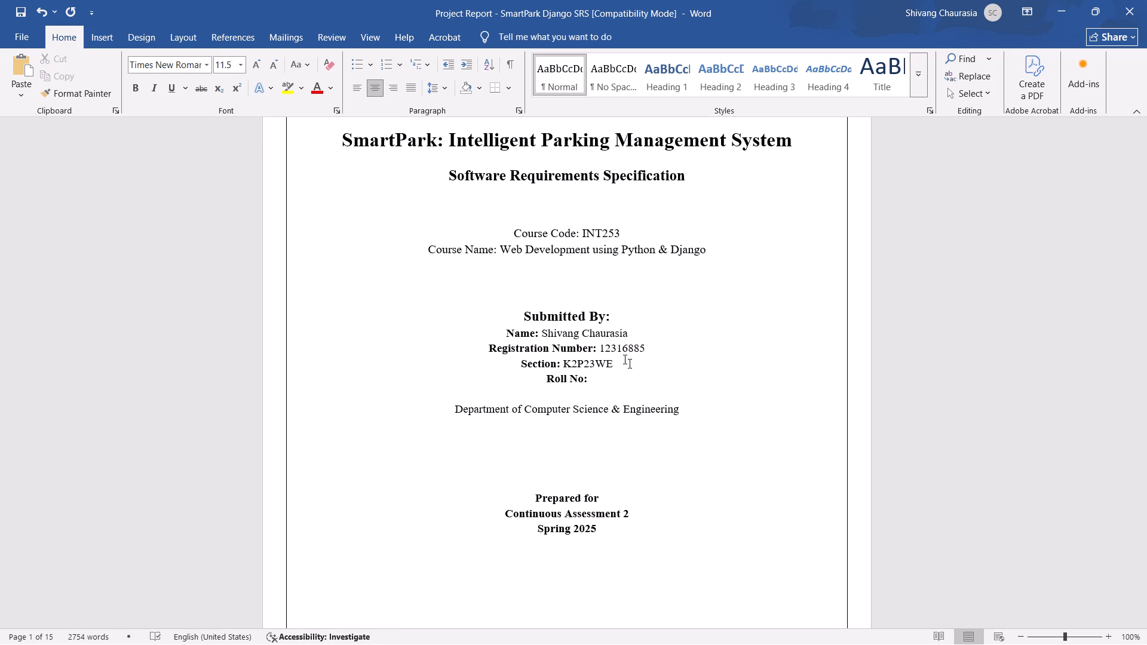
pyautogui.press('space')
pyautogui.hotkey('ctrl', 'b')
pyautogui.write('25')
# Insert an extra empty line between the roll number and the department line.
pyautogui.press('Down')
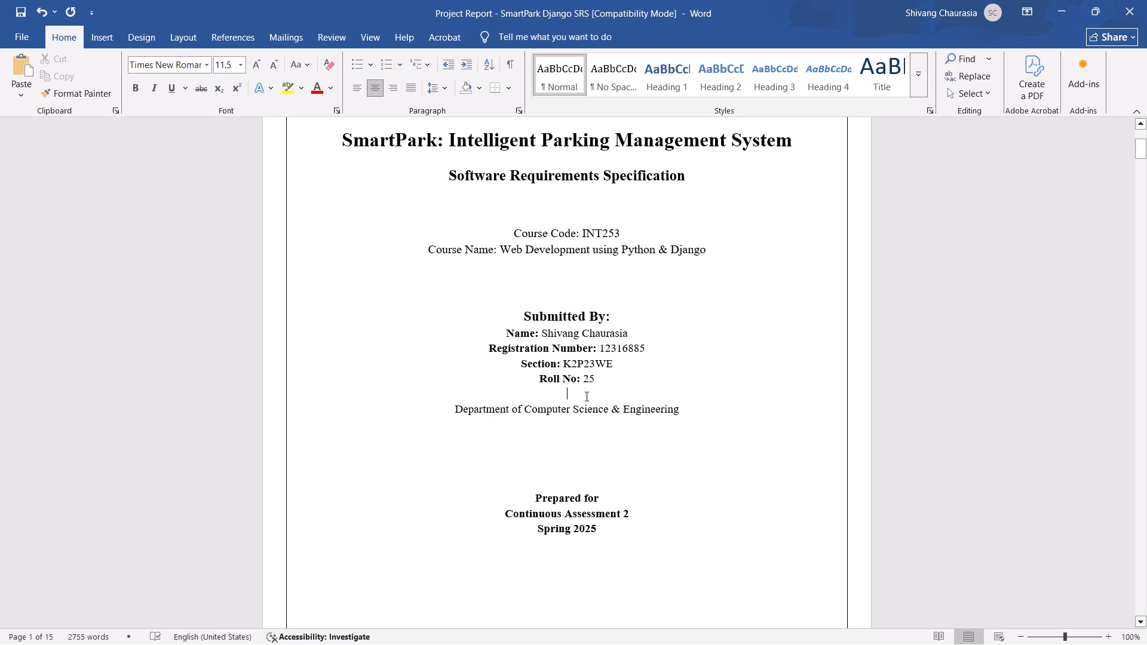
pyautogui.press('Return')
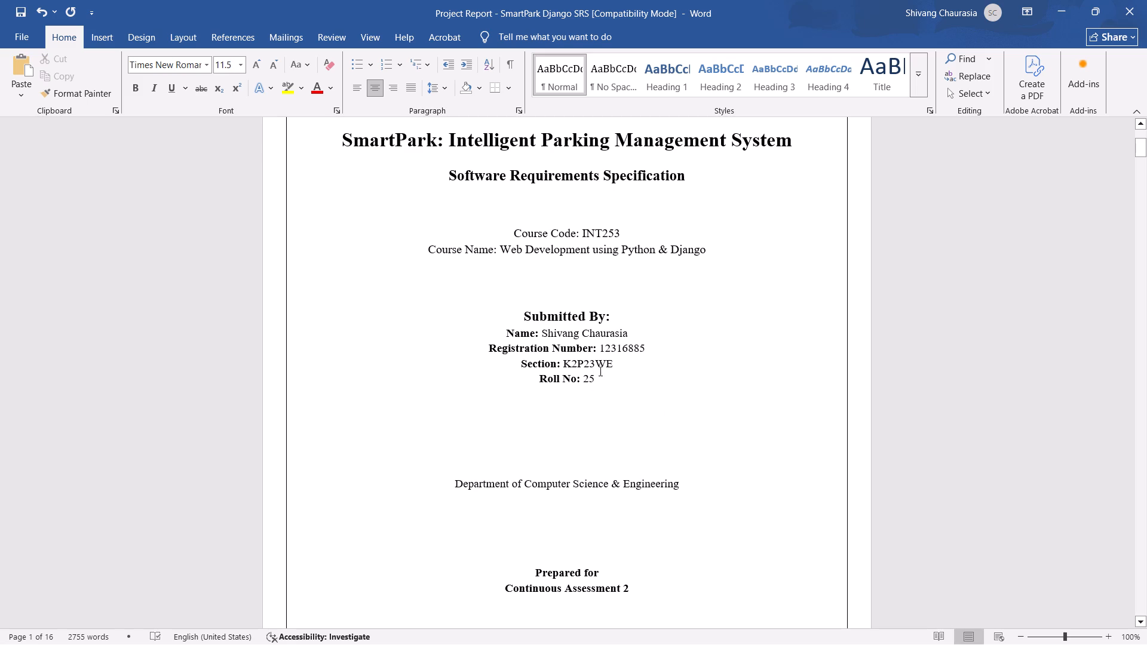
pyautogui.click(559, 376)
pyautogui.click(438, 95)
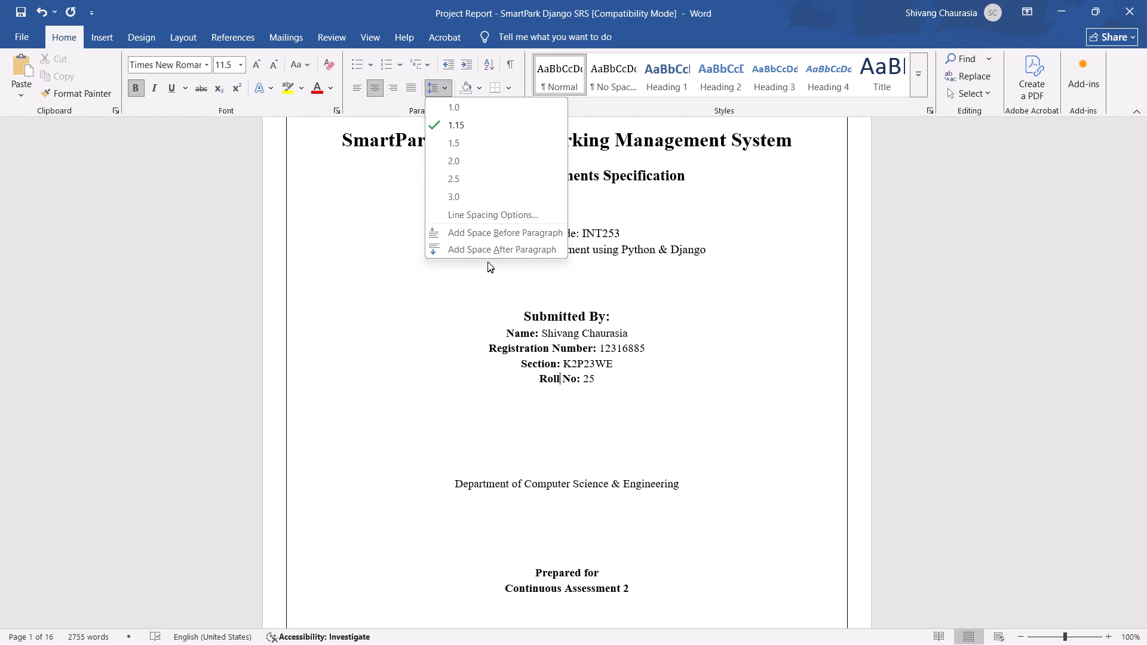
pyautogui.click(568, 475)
# Remove the space after the "Department of Computer Science & Engineering" paragraph.
pyautogui.click(559, 481)
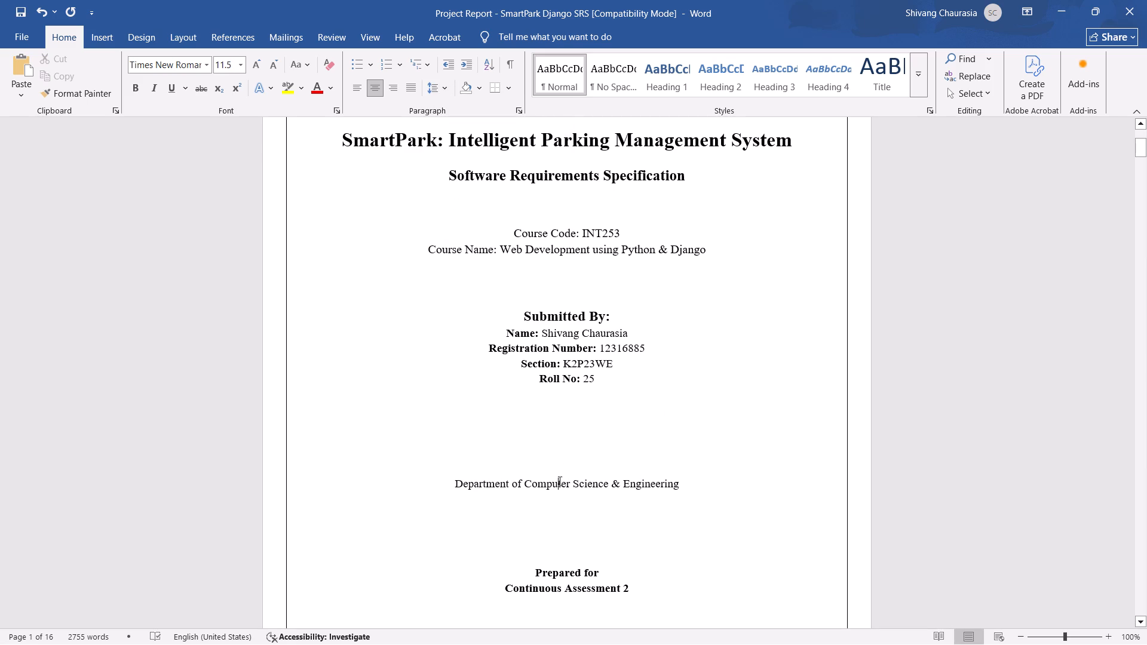
pyautogui.click(434, 93)
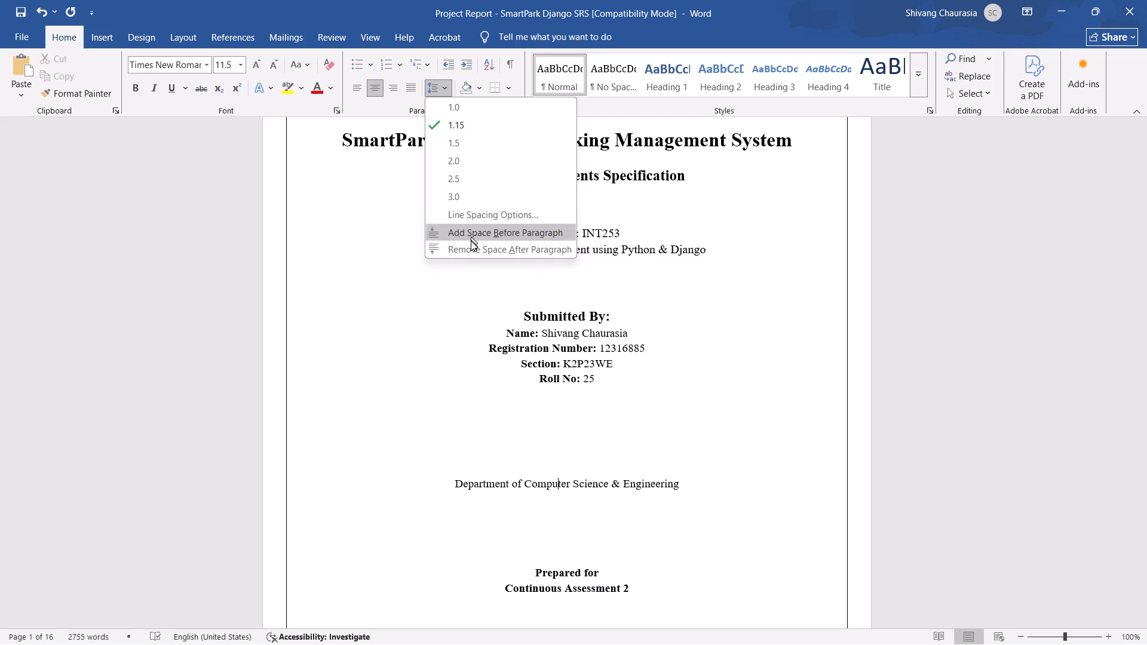
pyautogui.click(464, 247)
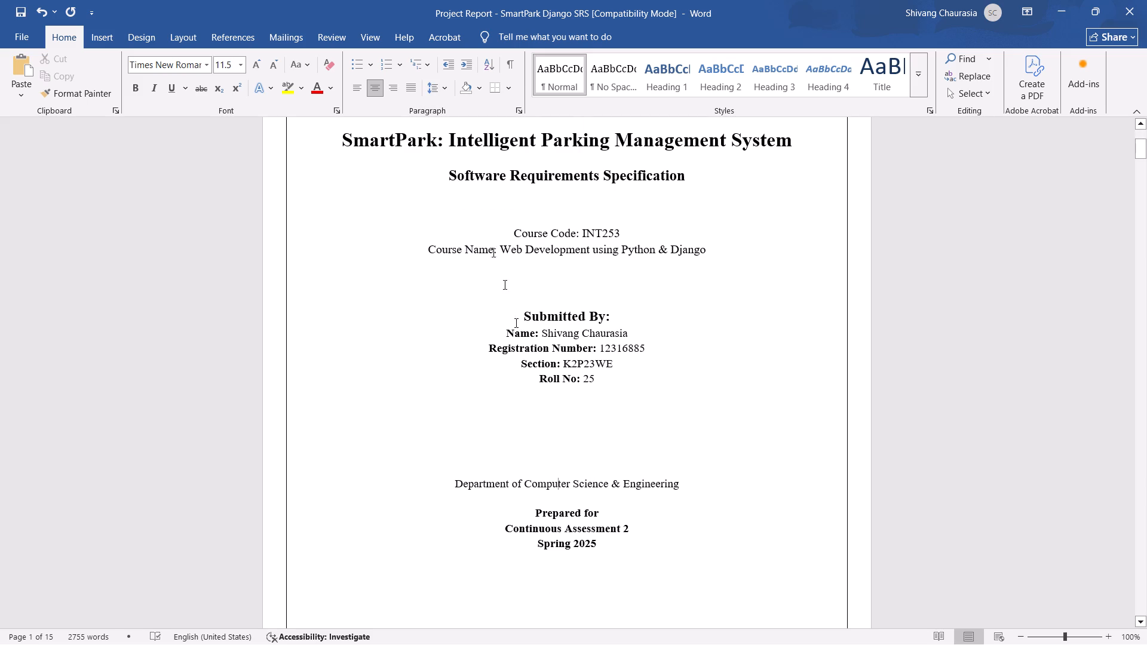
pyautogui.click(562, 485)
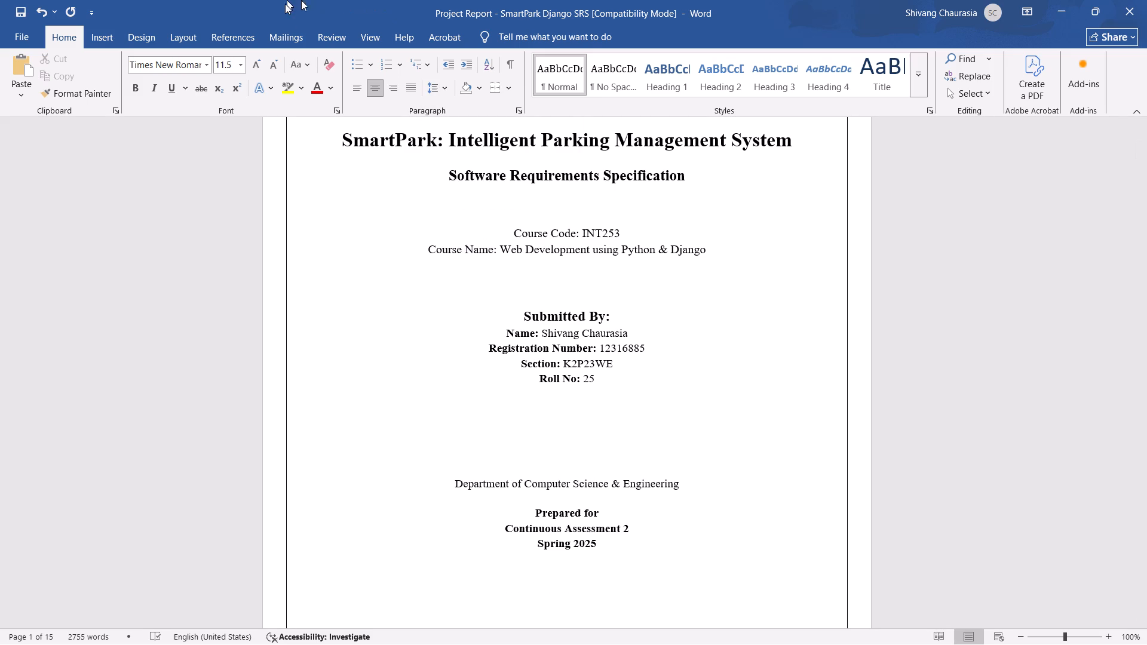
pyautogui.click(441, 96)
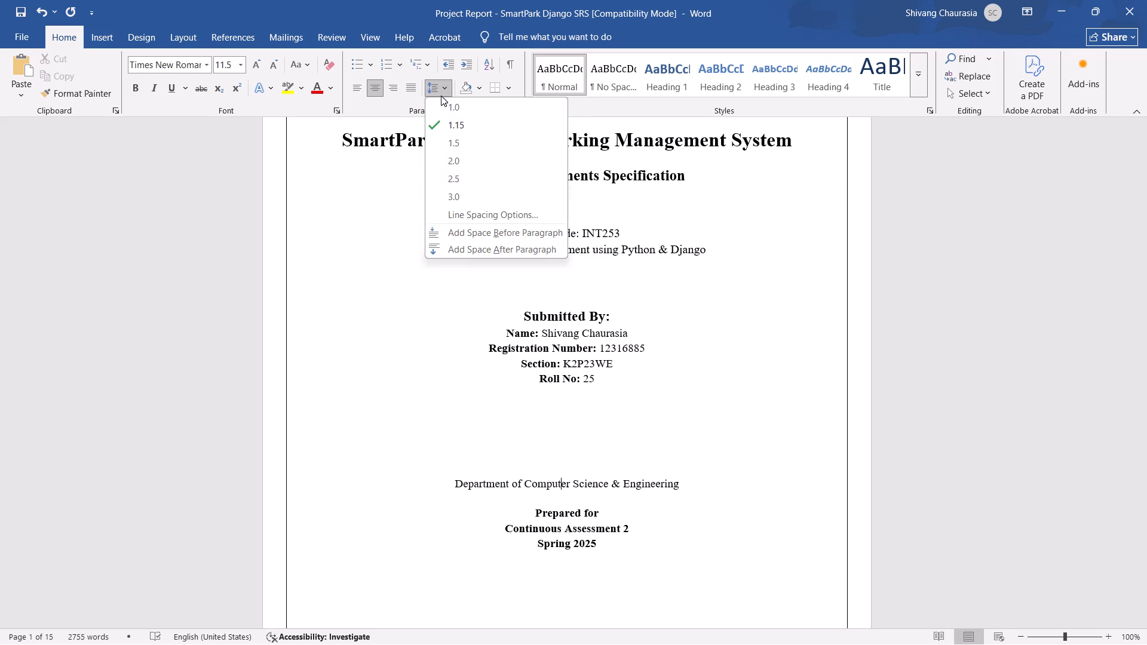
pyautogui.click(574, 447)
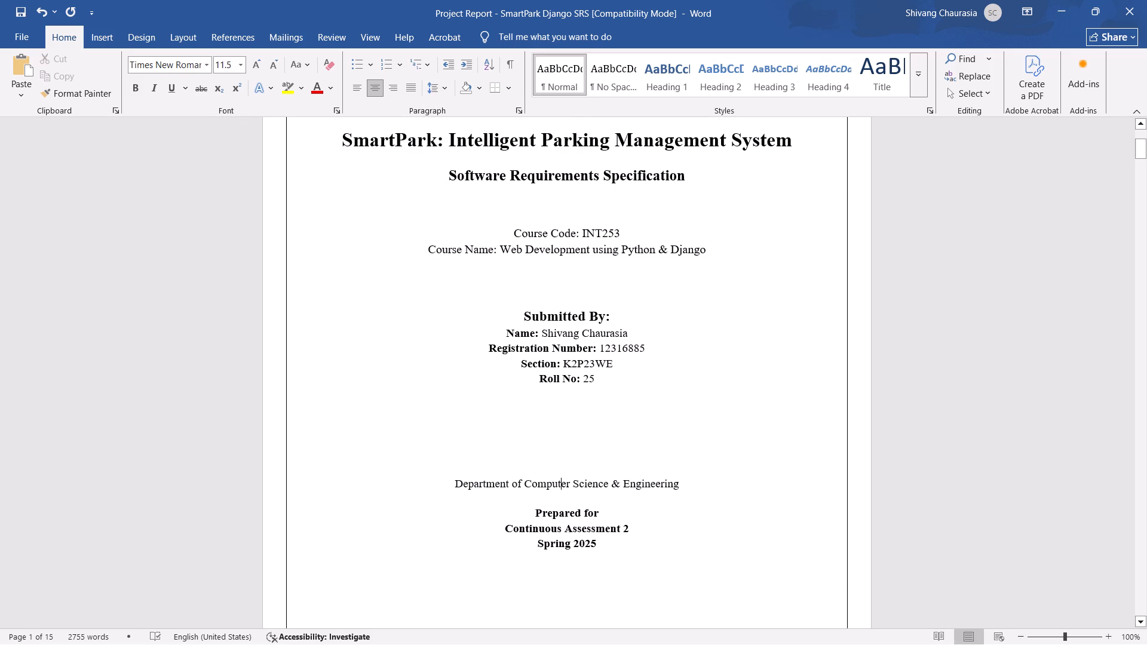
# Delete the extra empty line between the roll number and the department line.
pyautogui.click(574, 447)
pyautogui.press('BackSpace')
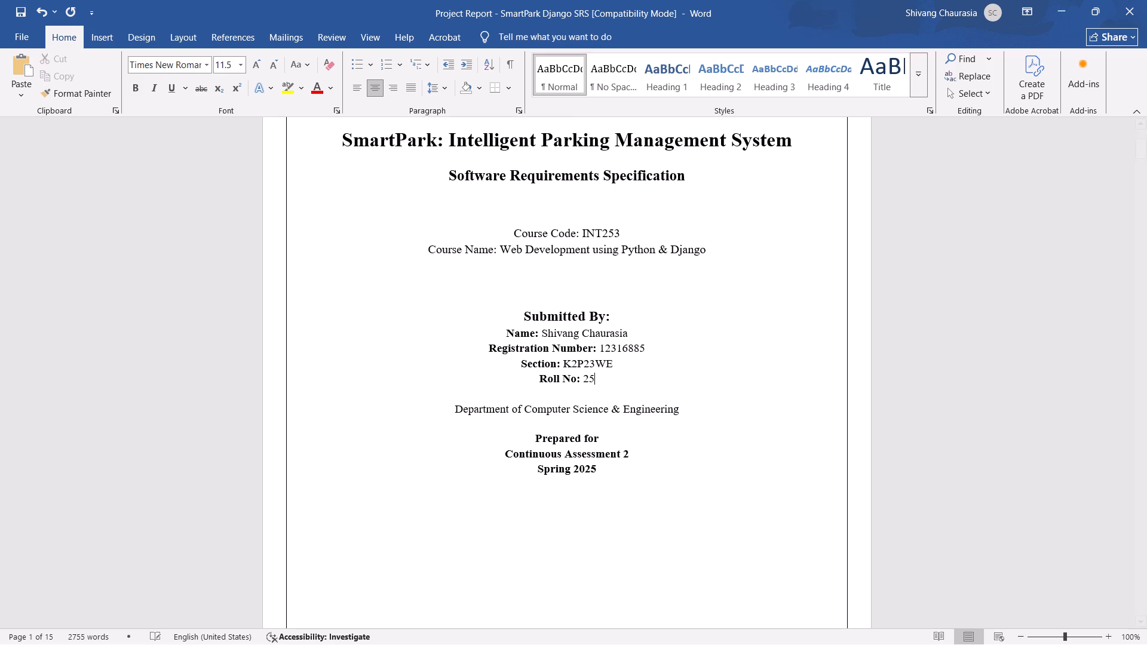
# Add a new line reading "Lovely Professional University" directly below the department line.
pyautogui.click(688, 407)
pyautogui.press('Return')
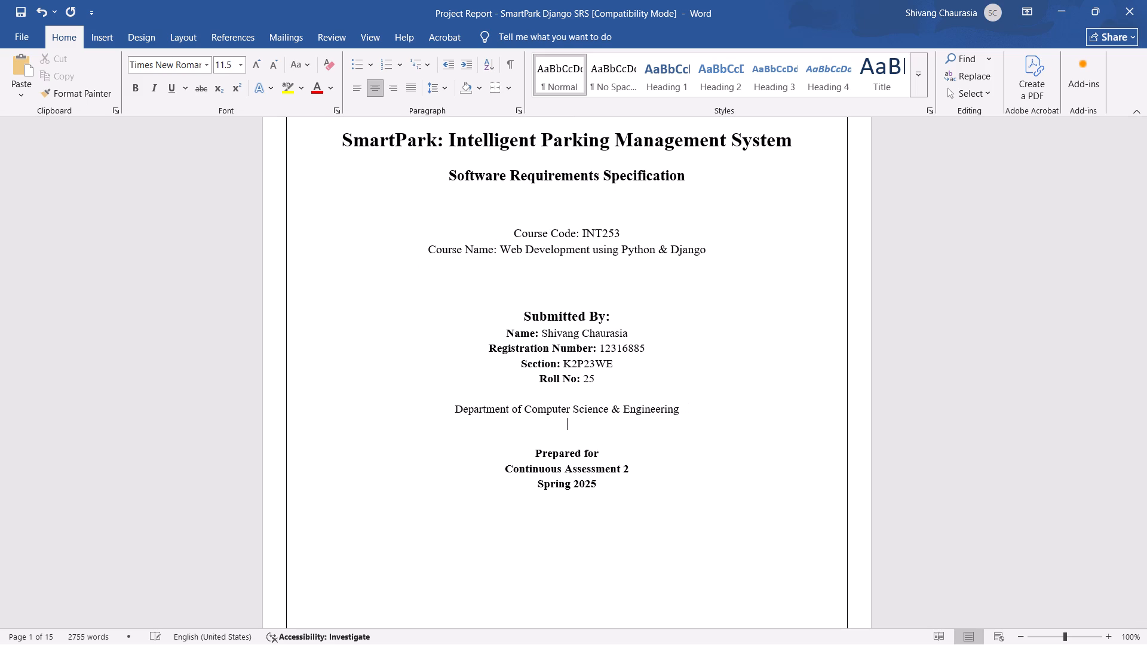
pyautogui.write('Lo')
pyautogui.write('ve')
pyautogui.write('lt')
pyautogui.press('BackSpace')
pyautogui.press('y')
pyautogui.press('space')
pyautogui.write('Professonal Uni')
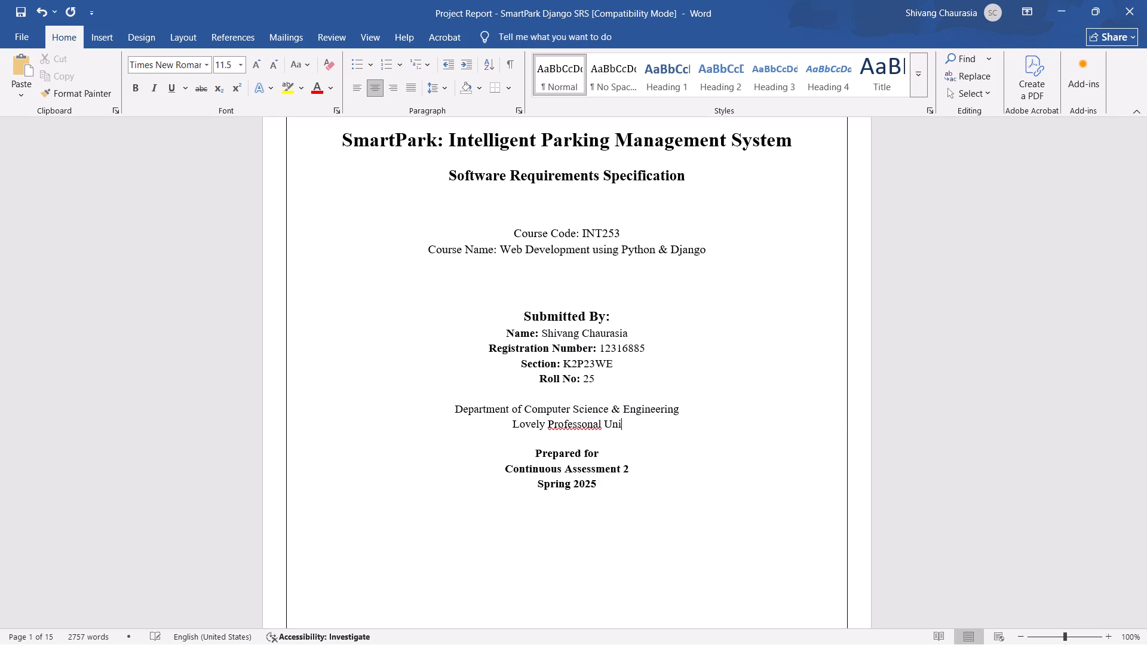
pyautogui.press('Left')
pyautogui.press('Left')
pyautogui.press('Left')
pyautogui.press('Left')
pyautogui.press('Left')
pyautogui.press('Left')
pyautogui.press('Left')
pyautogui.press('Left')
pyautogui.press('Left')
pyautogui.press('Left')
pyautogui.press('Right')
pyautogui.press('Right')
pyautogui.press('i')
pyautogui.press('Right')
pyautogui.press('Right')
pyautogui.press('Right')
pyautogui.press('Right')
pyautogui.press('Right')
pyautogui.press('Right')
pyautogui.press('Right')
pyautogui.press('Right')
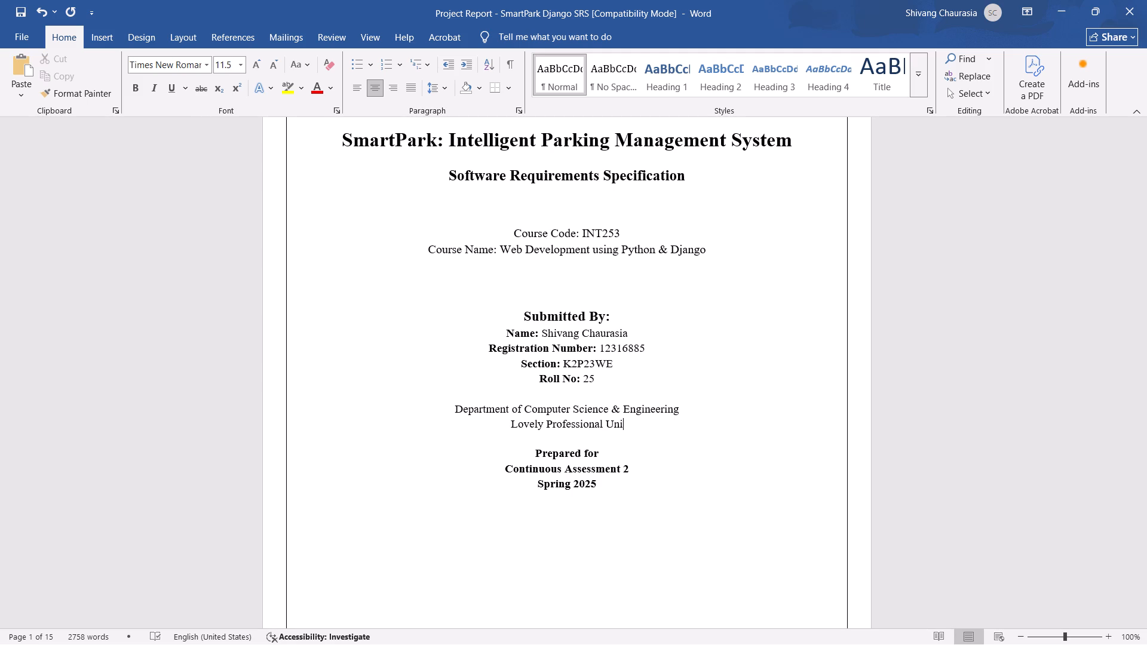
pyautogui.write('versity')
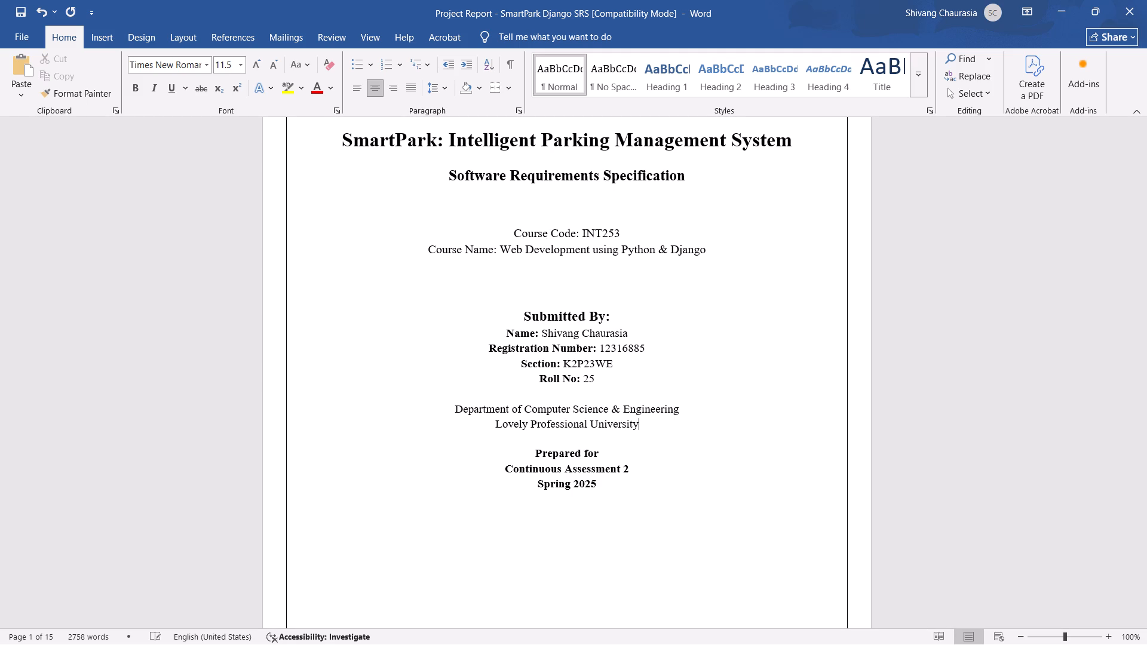
# Insert an empty line between the university name and "Prepared for".
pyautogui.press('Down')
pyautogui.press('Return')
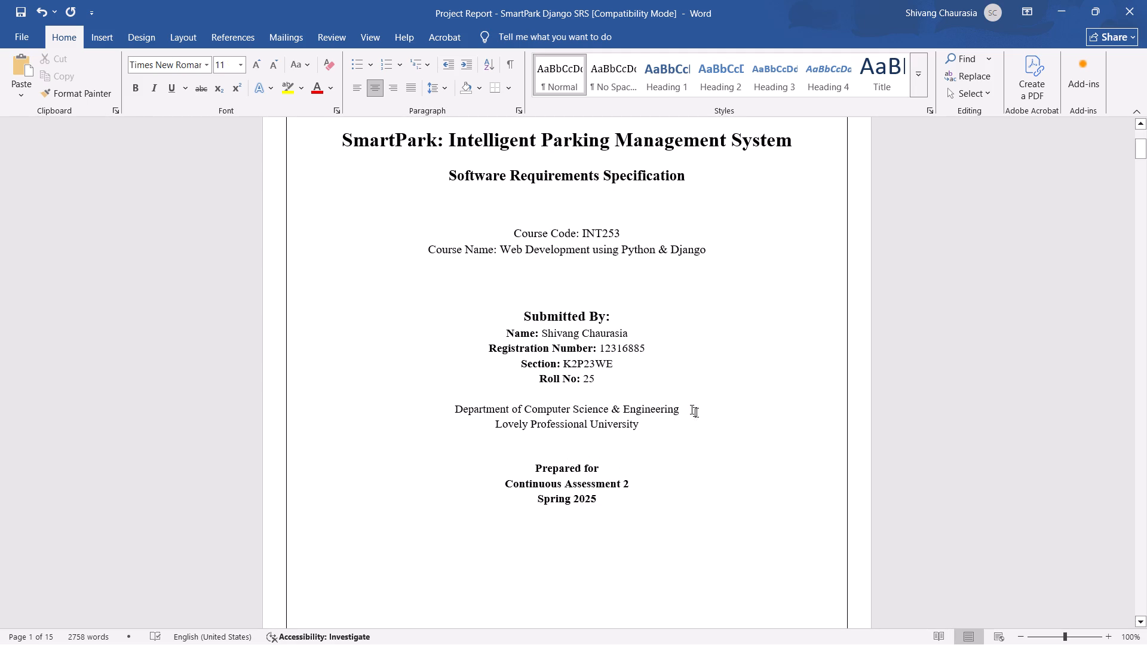
# Delete the text "Spring 2025" from the end of the cover page.
pyautogui.click(627, 499)
pyautogui.press('BackSpace')
pyautogui.press('BackSpace')
pyautogui.press('BackSpace')
pyautogui.press('BackSpace')
pyautogui.press('BackSpace')
pyautogui.press('BackSpace')
pyautogui.press('BackSpace')
pyautogui.press('BackSpace')
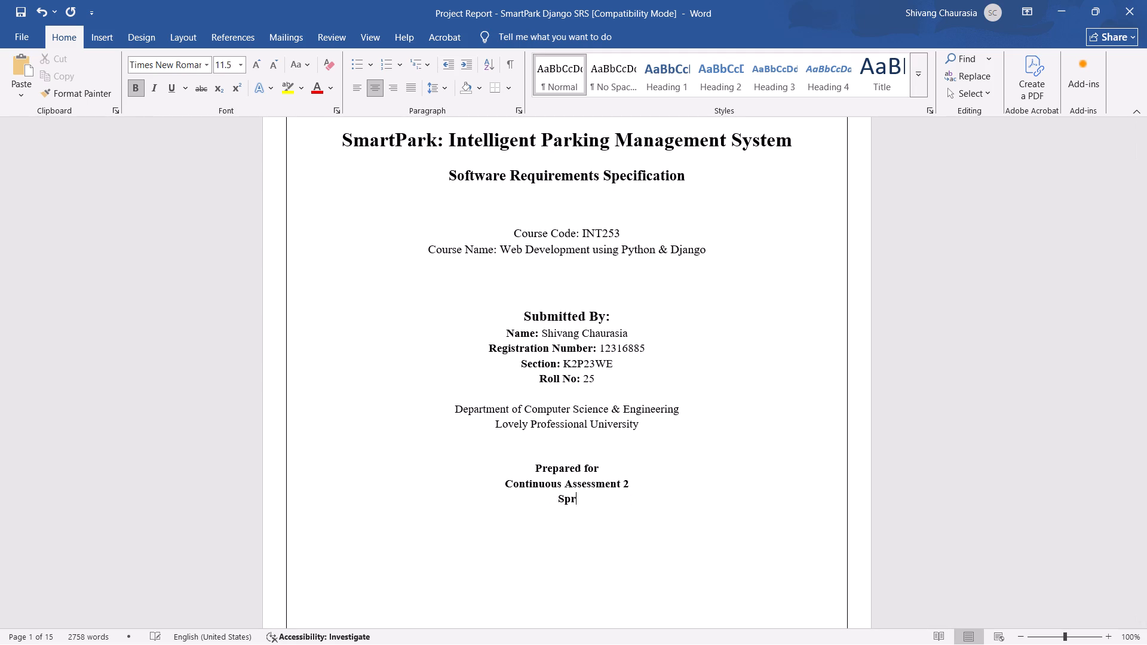
pyautogui.press('BackSpace')
pyautogui.press('BackSpace')
pyautogui.press('BackSpace')
# Shorten "Continuous Assessment 2" on the cover page to "CA-2" and save the document.
pyautogui.press('Up')
pyautogui.press('Right')
pyautogui.press('Right')
pyautogui.press('Right')
pyautogui.press('Right')
pyautogui.press('Right')
pyautogui.press('Right')
pyautogui.press('Right')
pyautogui.press('Right')
pyautogui.press('Right')
pyautogui.press('Right')
pyautogui.press('Right')
pyautogui.press('BackSpace')
pyautogui.press('BackSpace')
pyautogui.press('BackSpace')
pyautogui.press('BackSpace')
pyautogui.press('BackSpace')
pyautogui.press('BackSpace')
pyautogui.press('BackSpace')
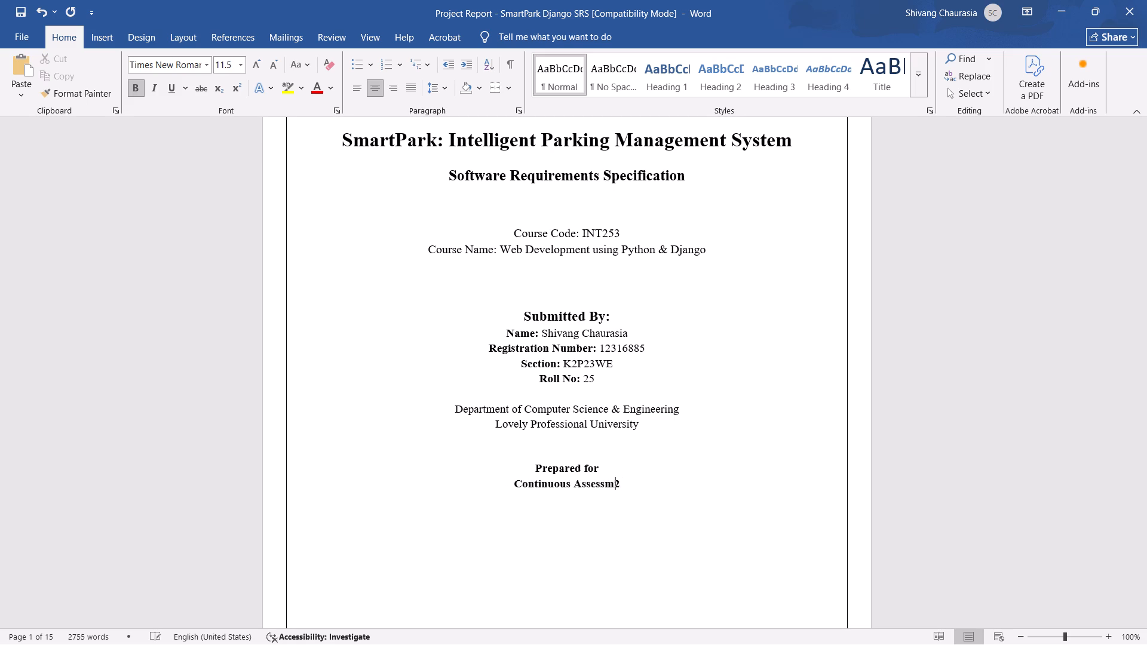
pyautogui.press('BackSpace')
pyautogui.press('BackSpace')
pyautogui.press('BackSpace')
pyautogui.press('Left')
pyautogui.press('BackSpace')
pyautogui.press('BackSpace')
pyautogui.press('BackSpace')
pyautogui.press('BackSpace')
pyautogui.press('BackSpace')
pyautogui.press('BackSpace')
pyautogui.press('BackSpace')
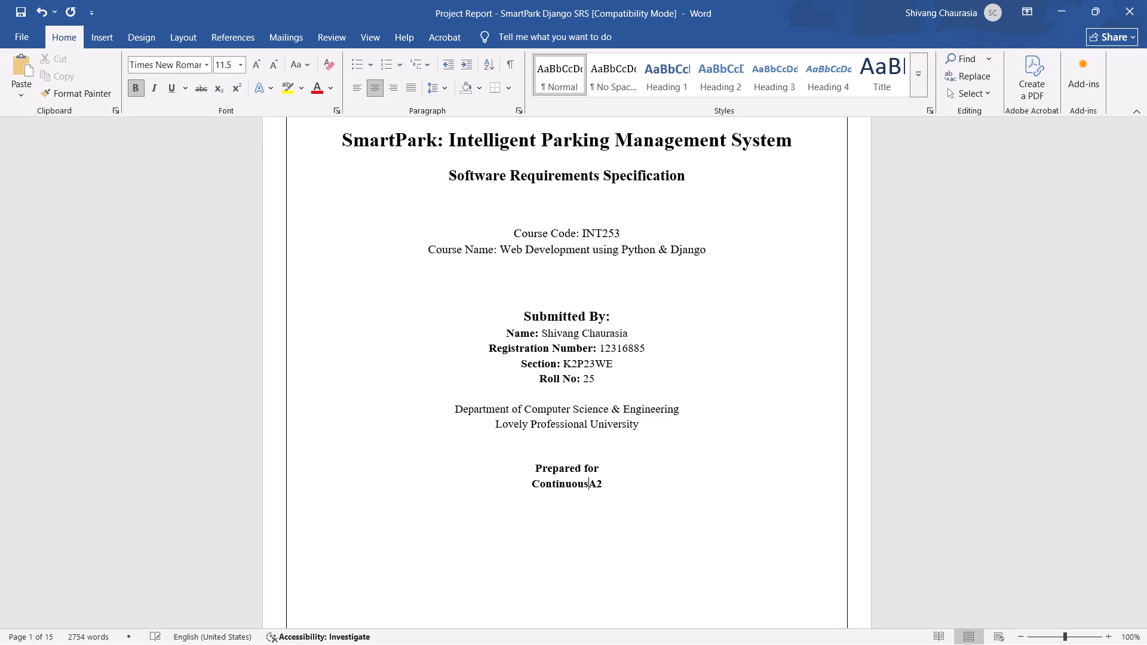
pyautogui.press('BackSpace')
pyautogui.press('BackSpace')
pyautogui.press('BackSpace')
pyautogui.press('Right')
pyautogui.press('Right')
pyautogui.press('Left')
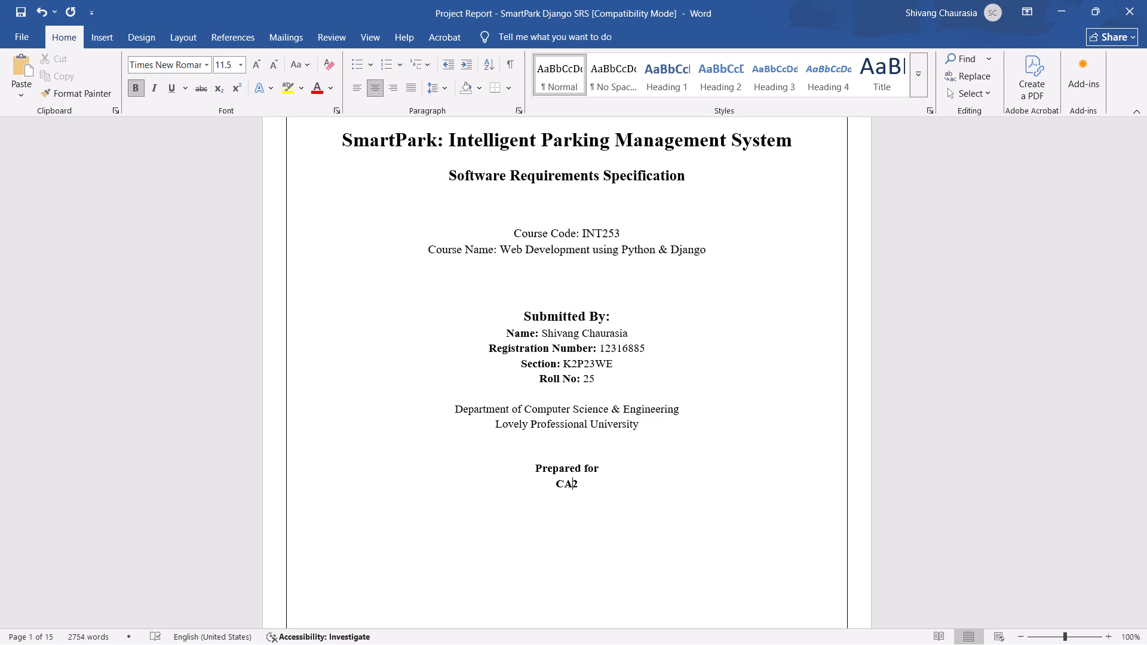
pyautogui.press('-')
pyautogui.hotkey('ctrl', 's')
pyautogui.scroll(2, 627, 499)
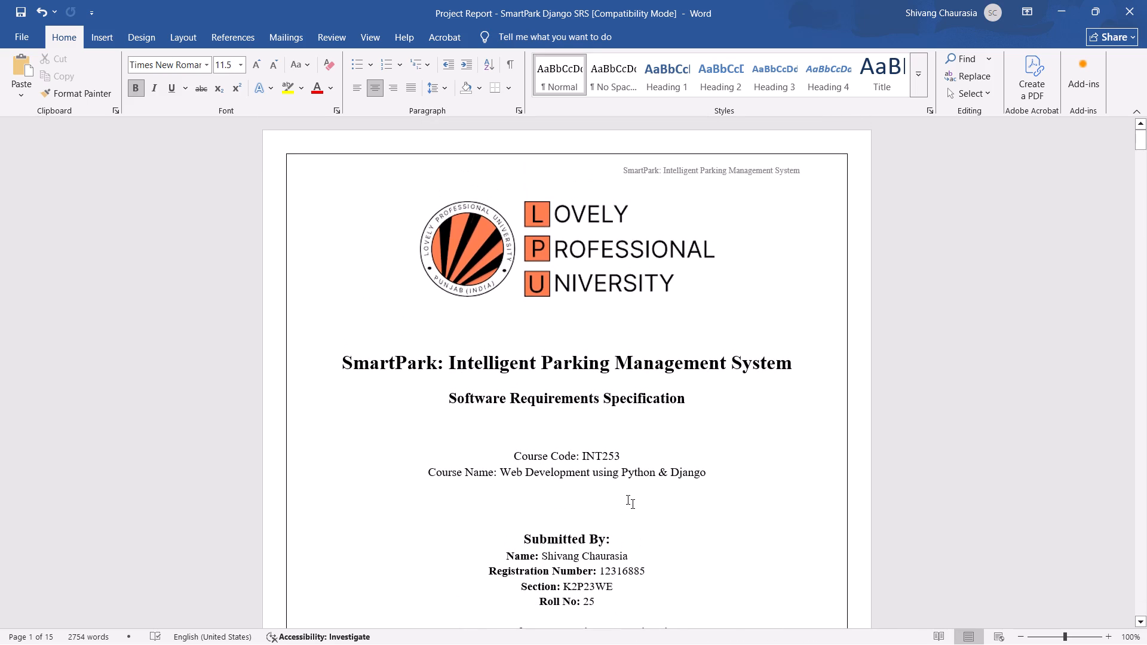
pyautogui.hotkey('ctrl', 's')
# Insert two more empty lines between "Lovely Professional University" and "Prepared for" on the cover page.
pyautogui.scroll(-3, 627, 499)
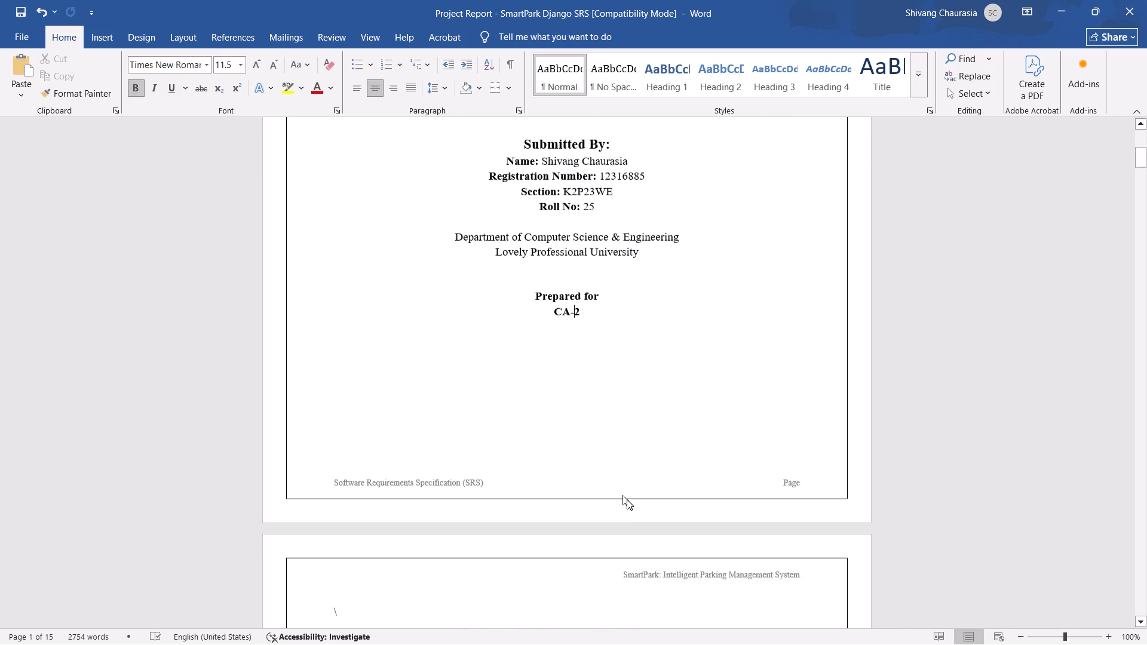
pyautogui.click(560, 230)
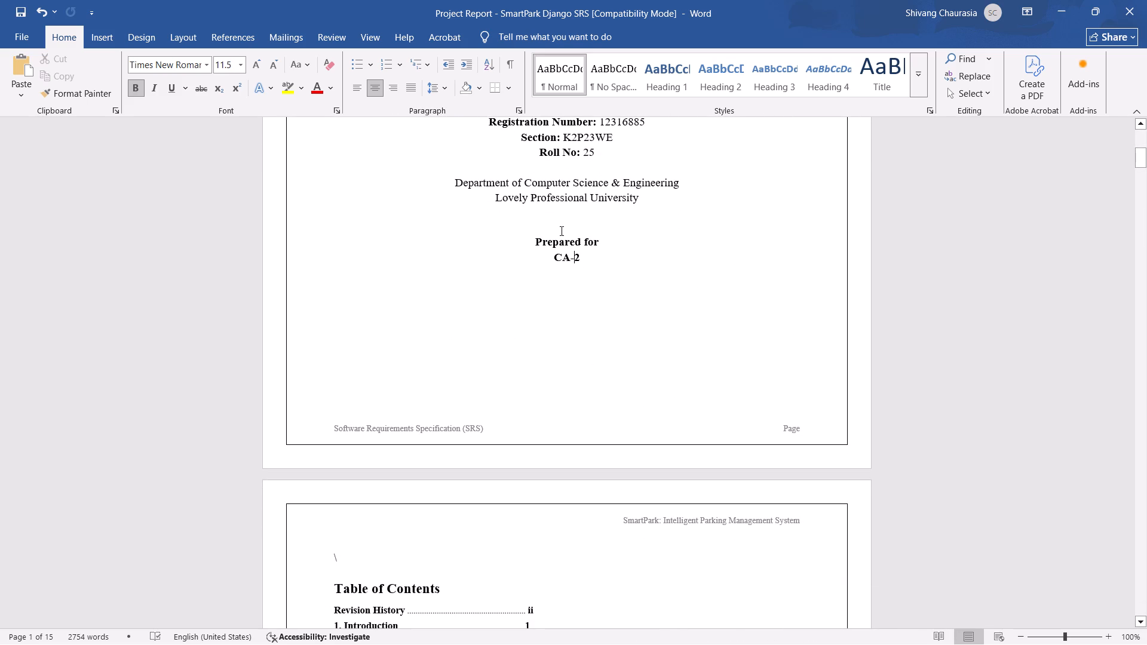
pyautogui.press('Return')
pyautogui.press('Return')
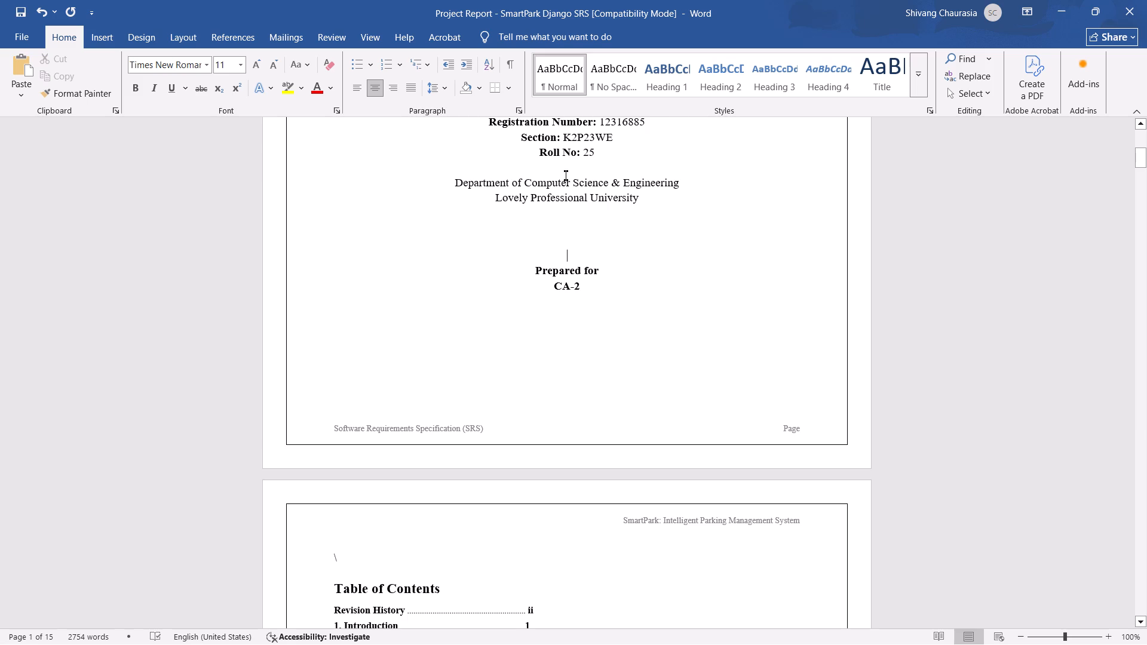
# Insert three empty lines between the roll number and the department line.
pyautogui.click(565, 174)
pyautogui.press('Return')
pyautogui.press('Return')
pyautogui.press('Return')
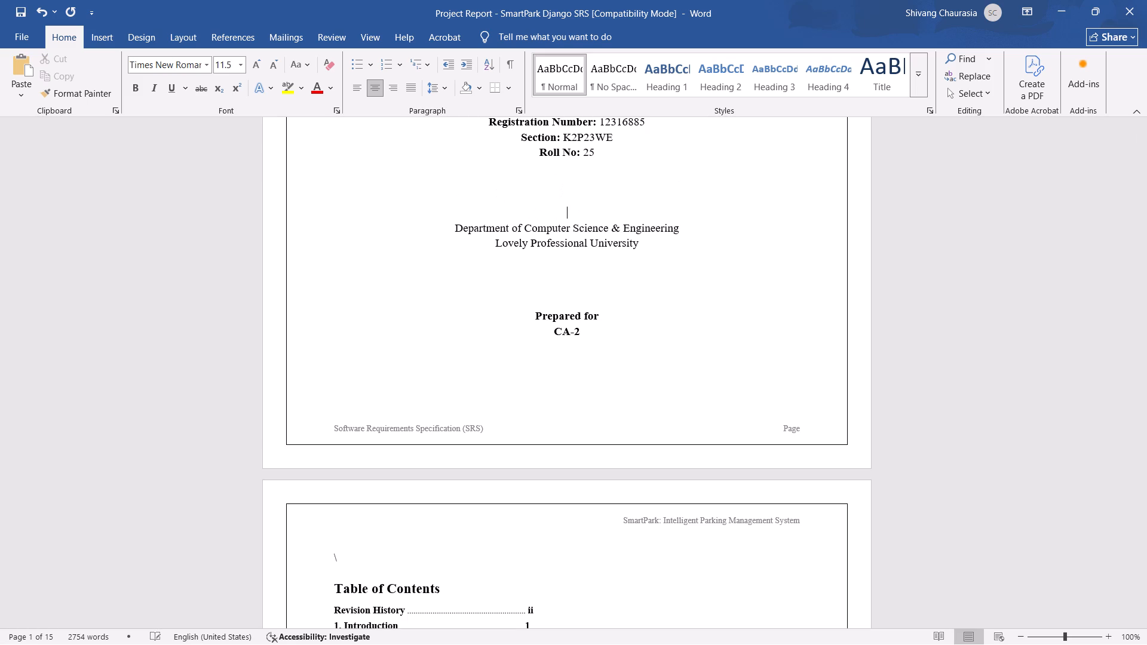
# Insert one more empty line between the course name and "Submitted By:".
pyautogui.scroll(2, 565, 174)
pyautogui.click(576, 171)
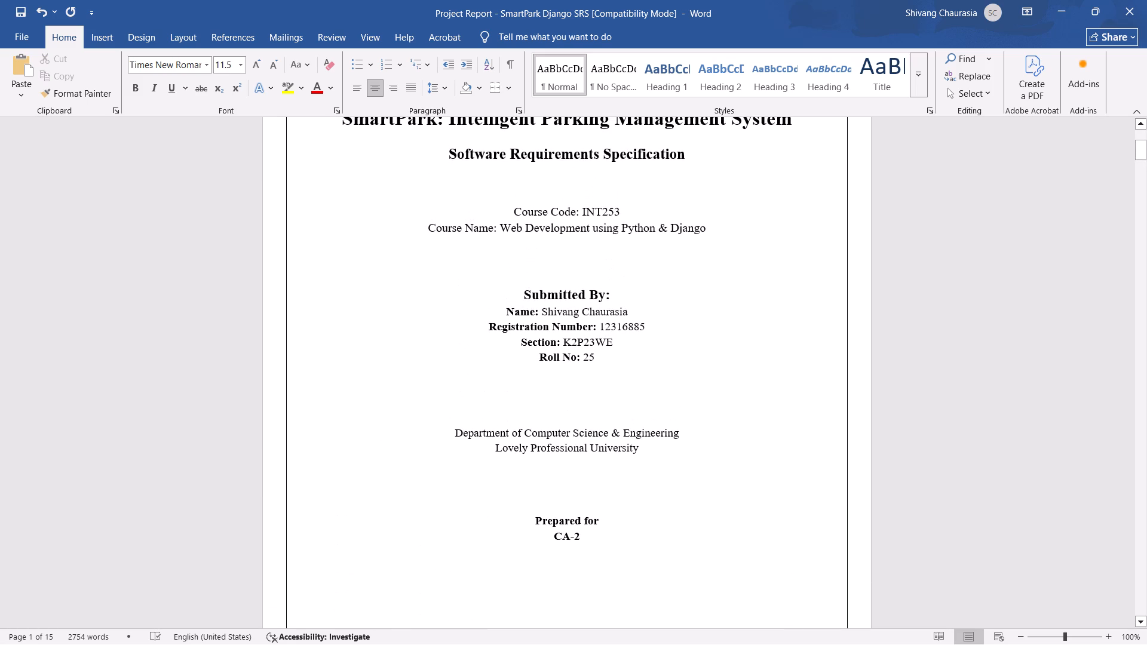
pyautogui.click(566, 193)
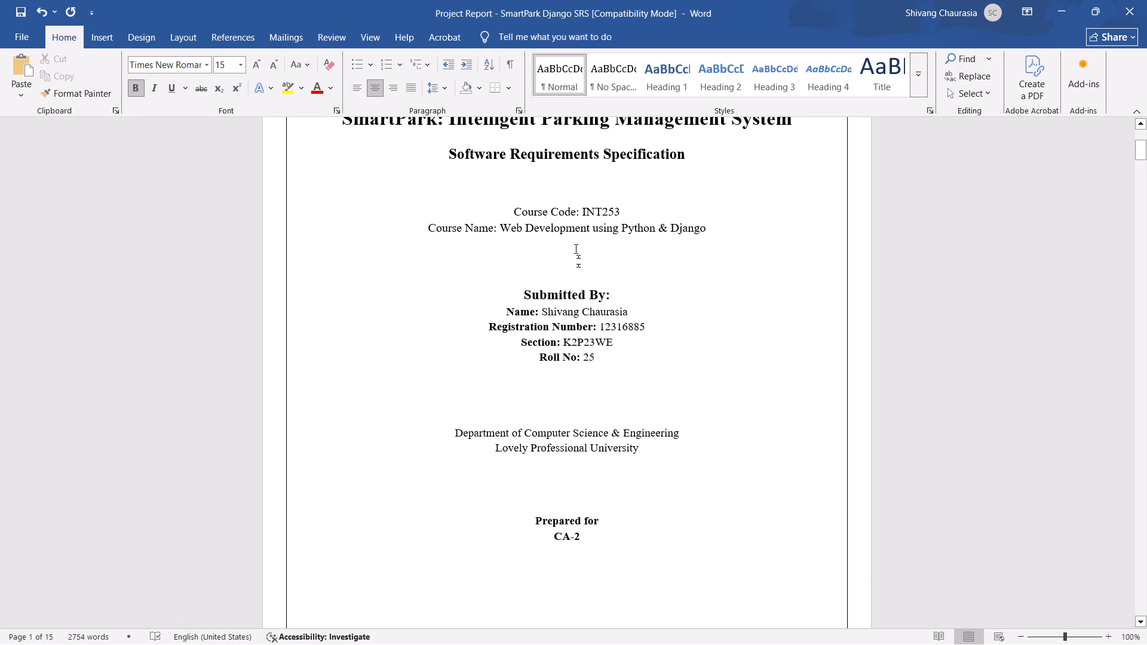
pyautogui.click(575, 264)
pyautogui.press('Return')
# Delete the stray backslash above the Table of Contents heading along with the blank page before it.
pyautogui.scroll(-1, 575, 264)
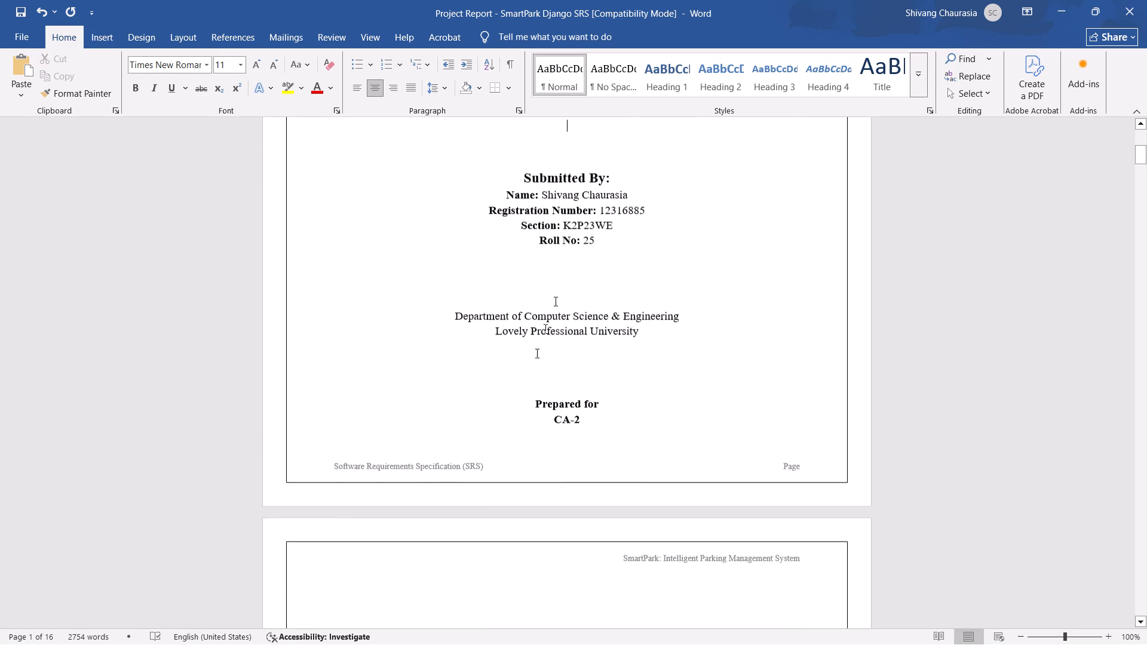
pyautogui.scroll(-2, 485, 488)
pyautogui.scroll(-3, 412, 501)
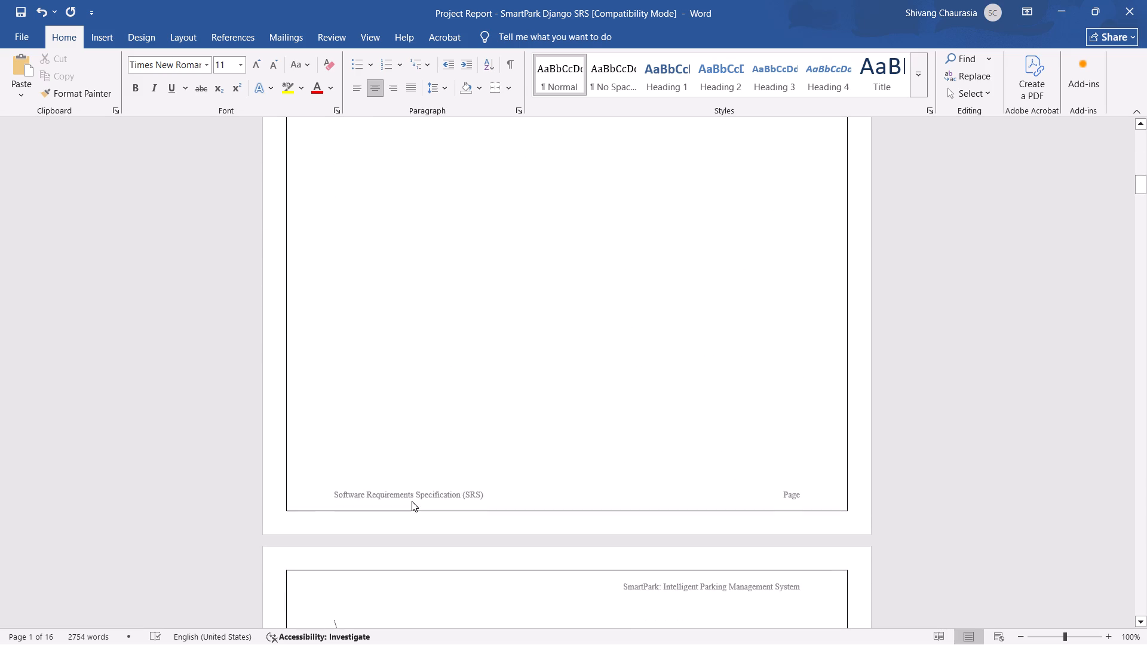
pyautogui.scroll(-1, 412, 501)
pyautogui.click(373, 430)
pyautogui.press('BackSpace')
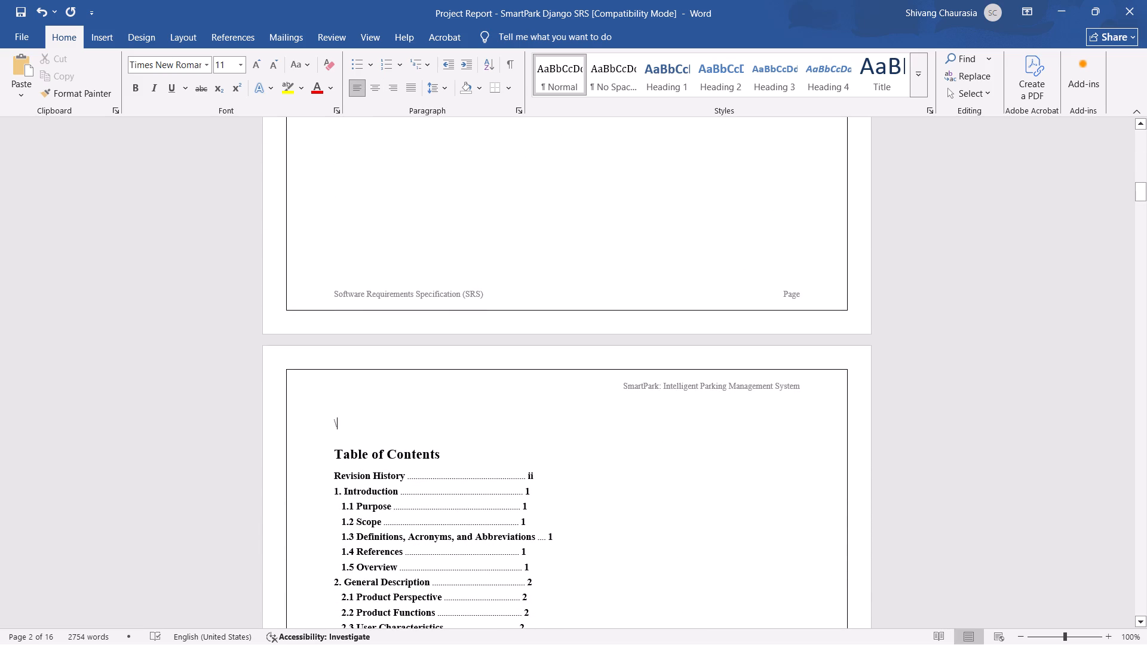
pyautogui.press('BackSpace')
pyautogui.scroll(1, 373, 430)
pyautogui.press('BackSpace')
pyautogui.press('BackSpace')
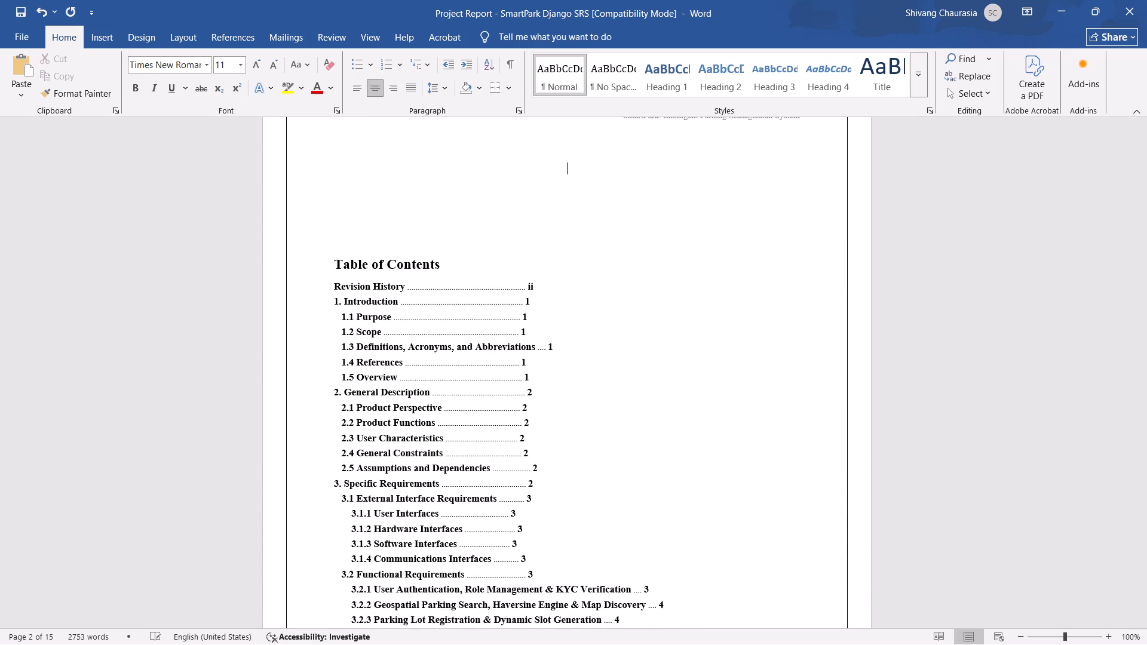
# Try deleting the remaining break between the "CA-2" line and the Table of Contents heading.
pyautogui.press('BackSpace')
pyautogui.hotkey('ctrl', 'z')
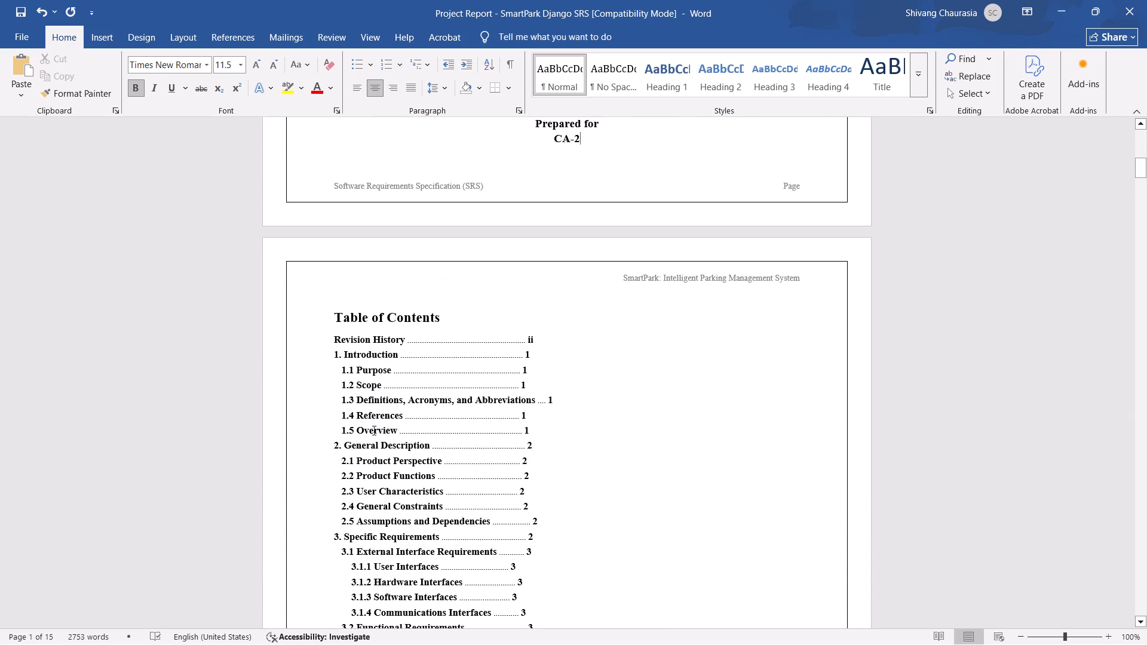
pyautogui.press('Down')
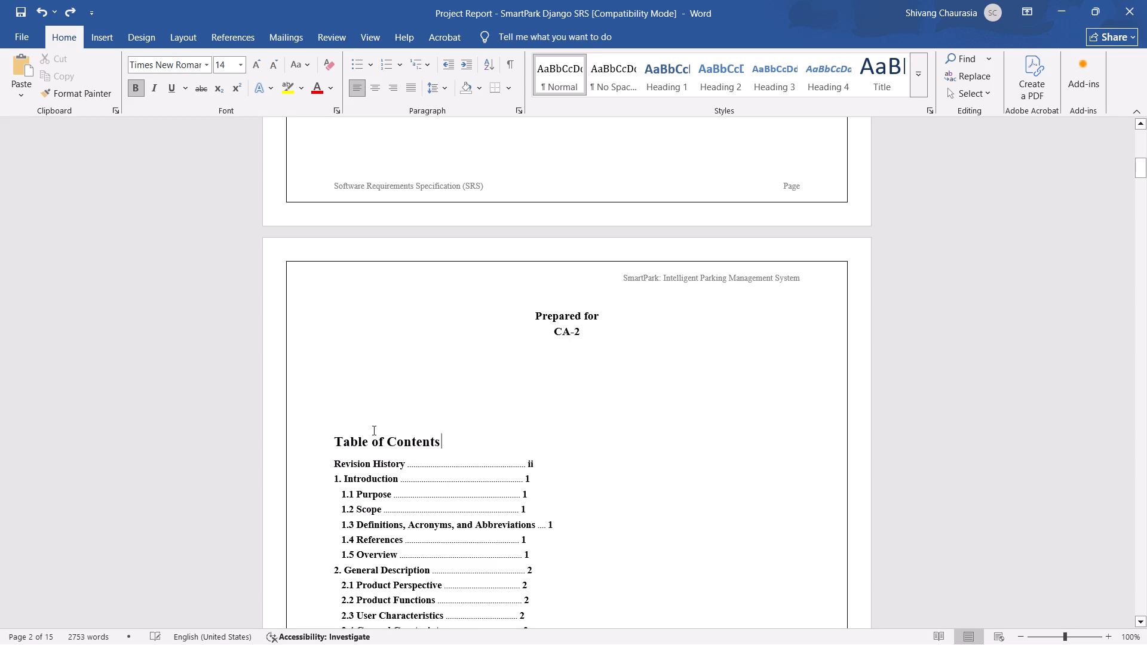
# Remove the space after the "CA-2" paragraph.
pyautogui.click(357, 410)
pyautogui.click(413, 433)
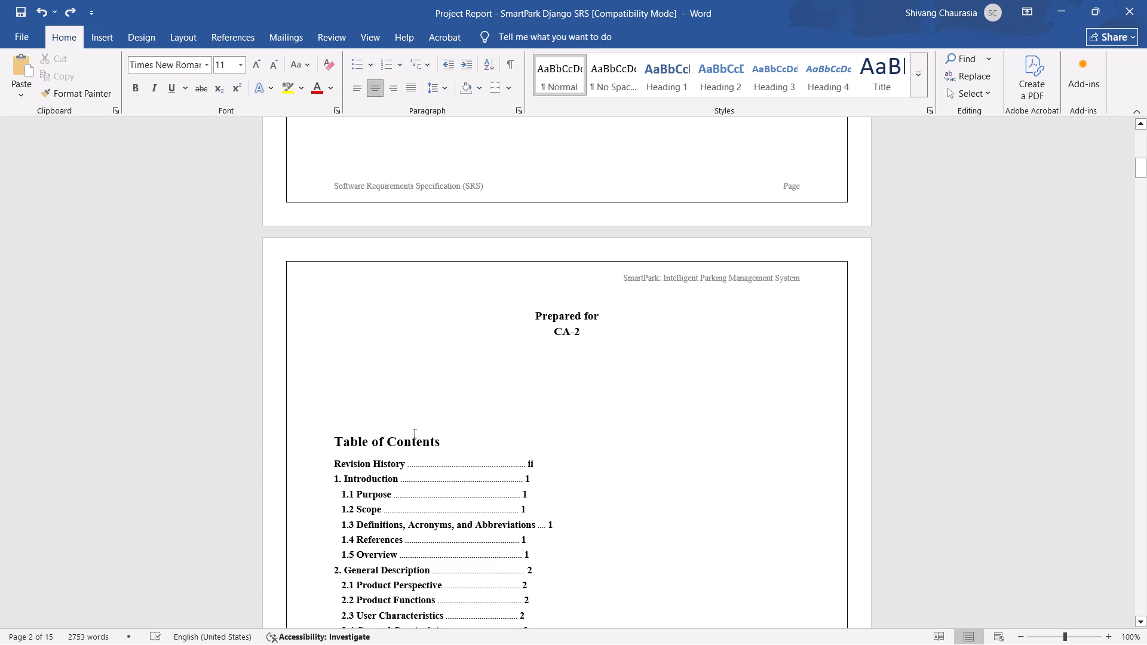
pyautogui.click(560, 330)
pyautogui.click(433, 90)
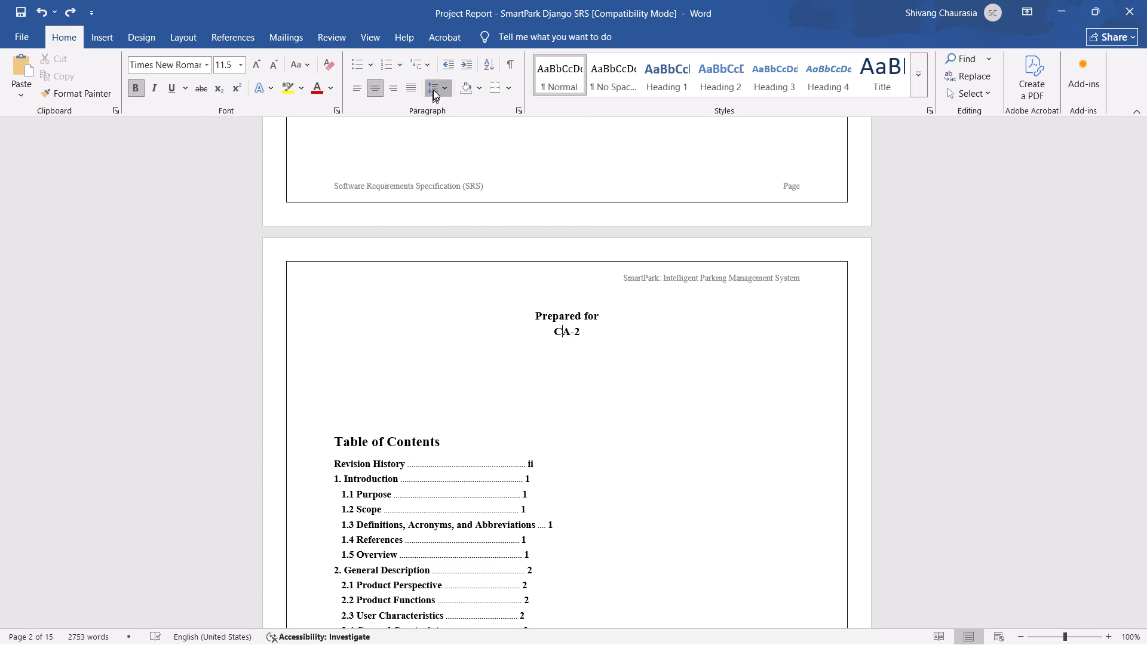
pyautogui.click(467, 246)
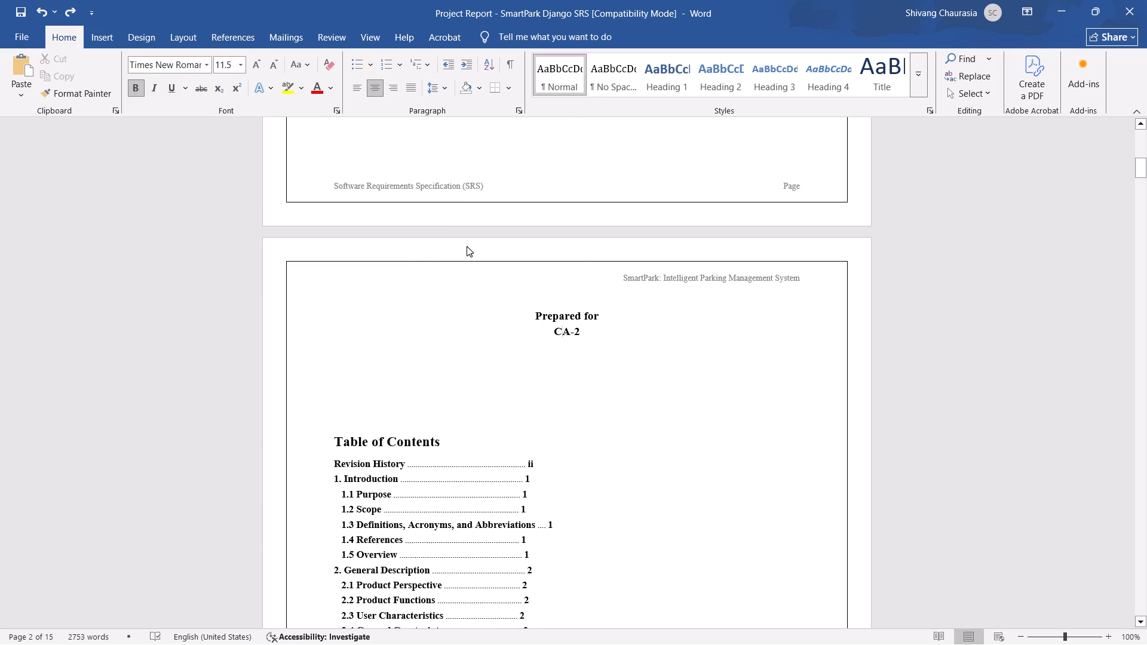
# Delete one empty line above "Prepared for" so it moves back onto the cover page, and save the document.
pyautogui.click(480, 336)
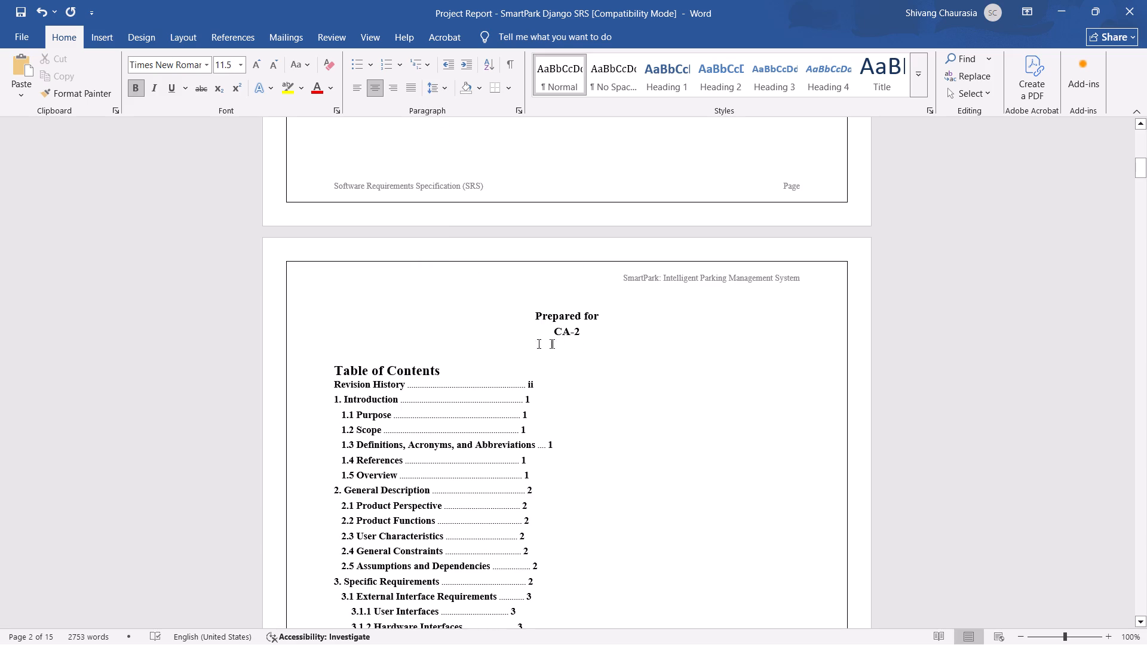
pyautogui.click(532, 320)
pyautogui.press('BackSpace')
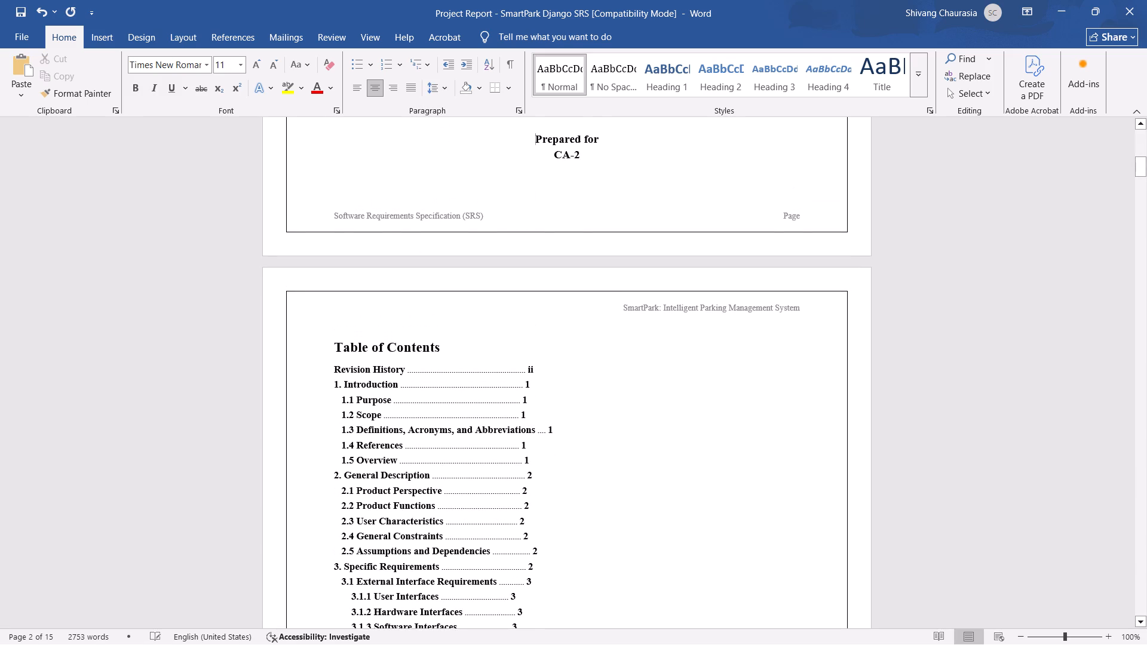
pyautogui.press('BackSpace')
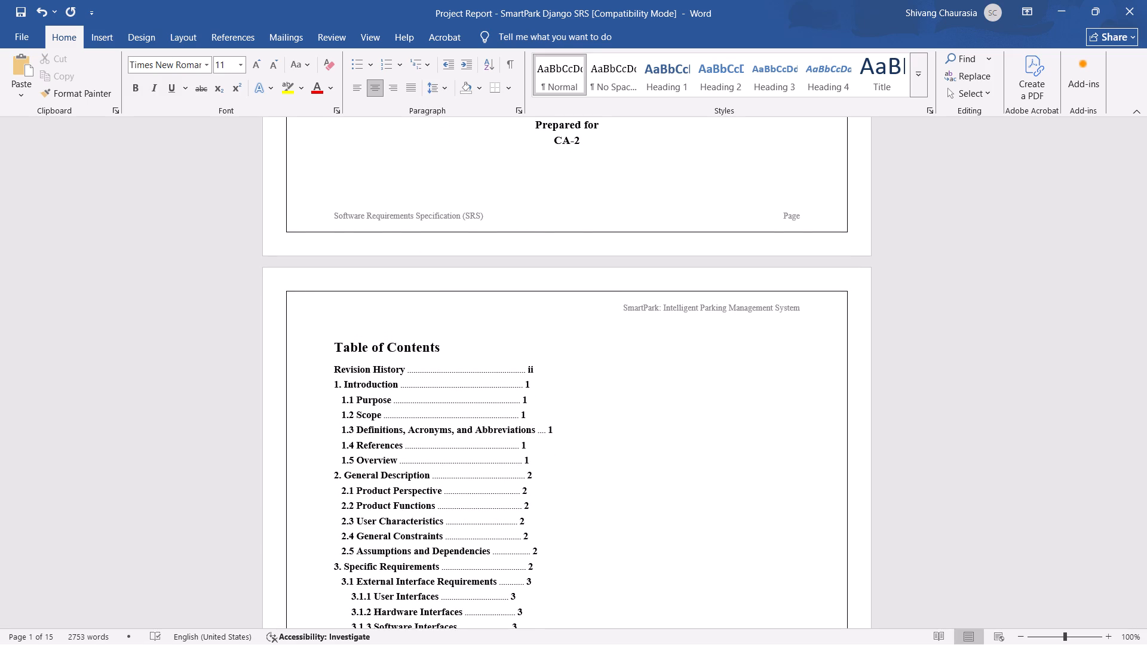
pyautogui.press('Return')
pyautogui.hotkey('ctrl', 's')
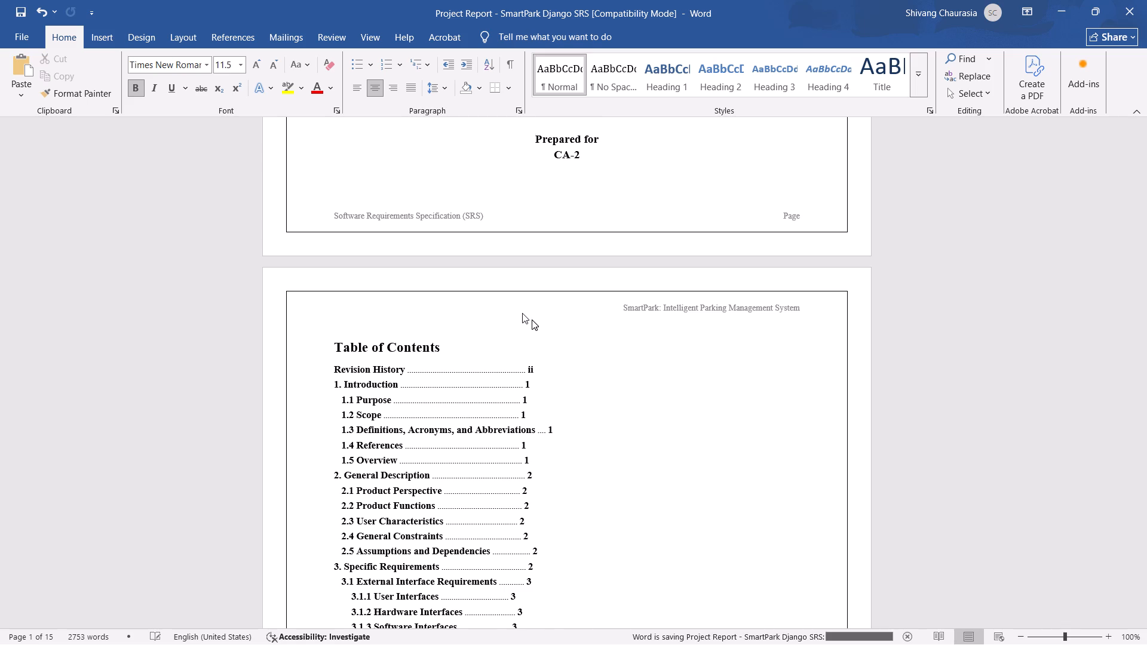
# Examine the cover page and the overall layout of the report's pages.
pyautogui.scroll(6, 532, 320)
pyautogui.scroll(-1, 532, 320)
pyautogui.keyDown('ctrl'); pyautogui.scroll(-2, 532, 320); pyautogui.keyUp('ctrl')
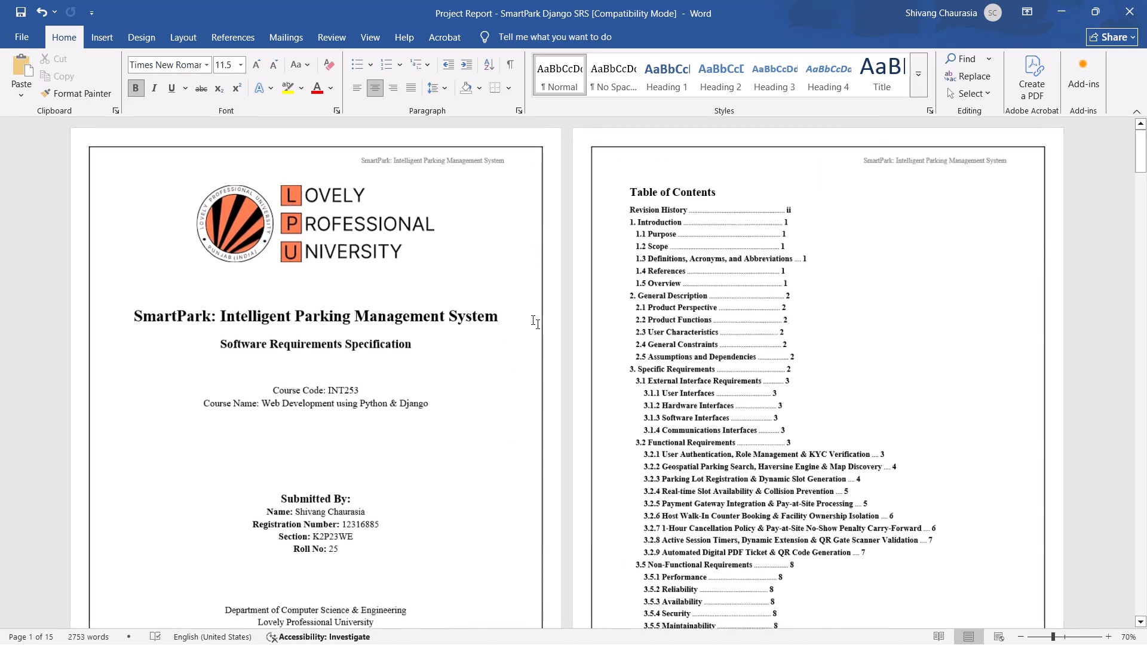
pyautogui.keyDown('ctrl'); pyautogui.scroll(-5, 532, 320); pyautogui.keyUp('ctrl')
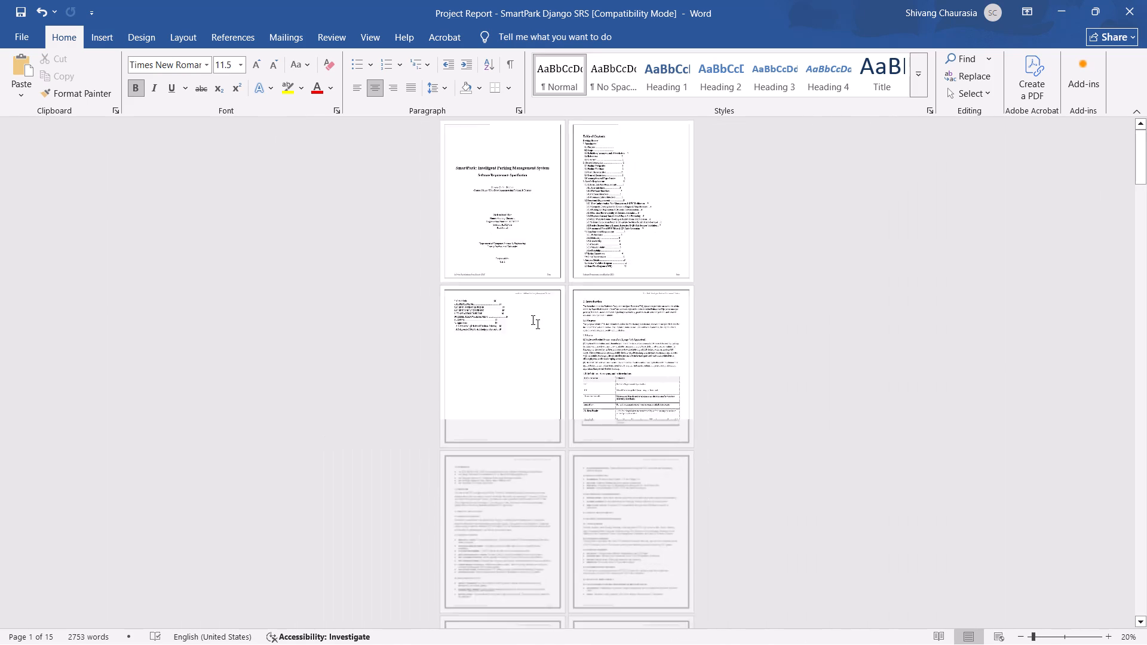
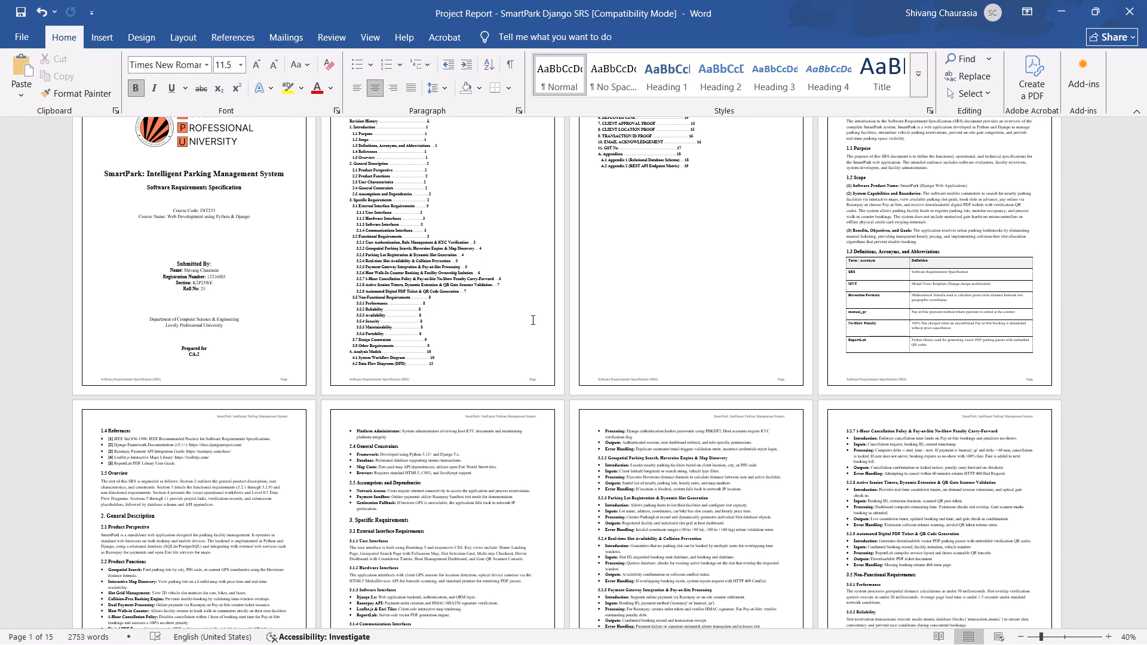
pyautogui.scroll(1, 700, 472)
pyautogui.scroll(-2, 700, 472)
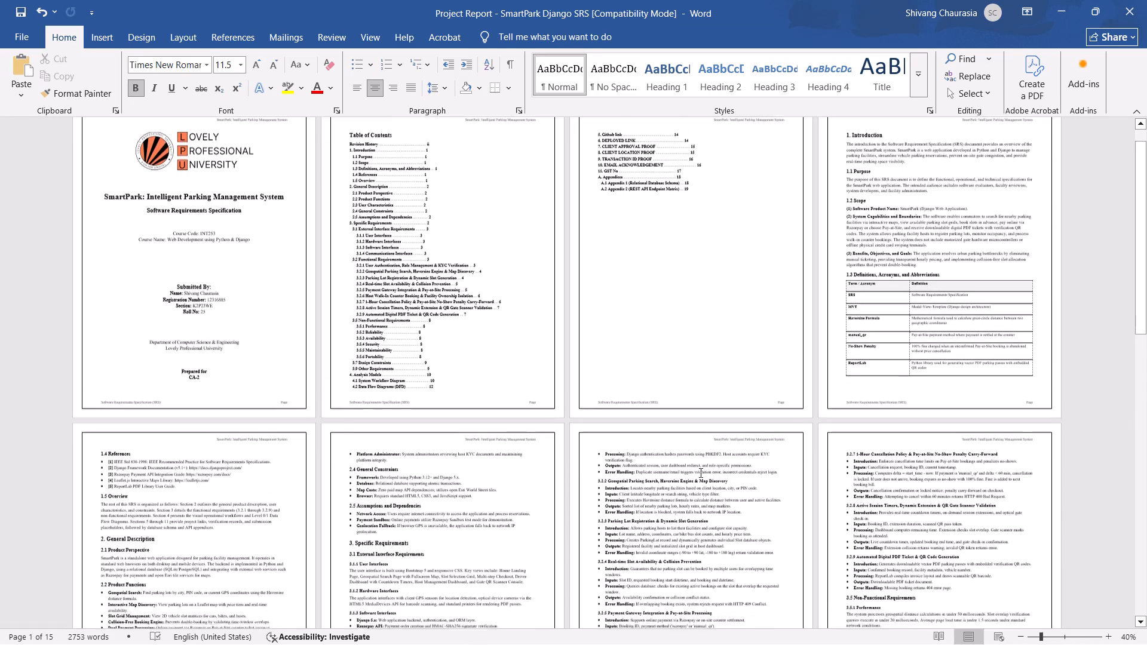
pyautogui.scroll(-6, 700, 472)
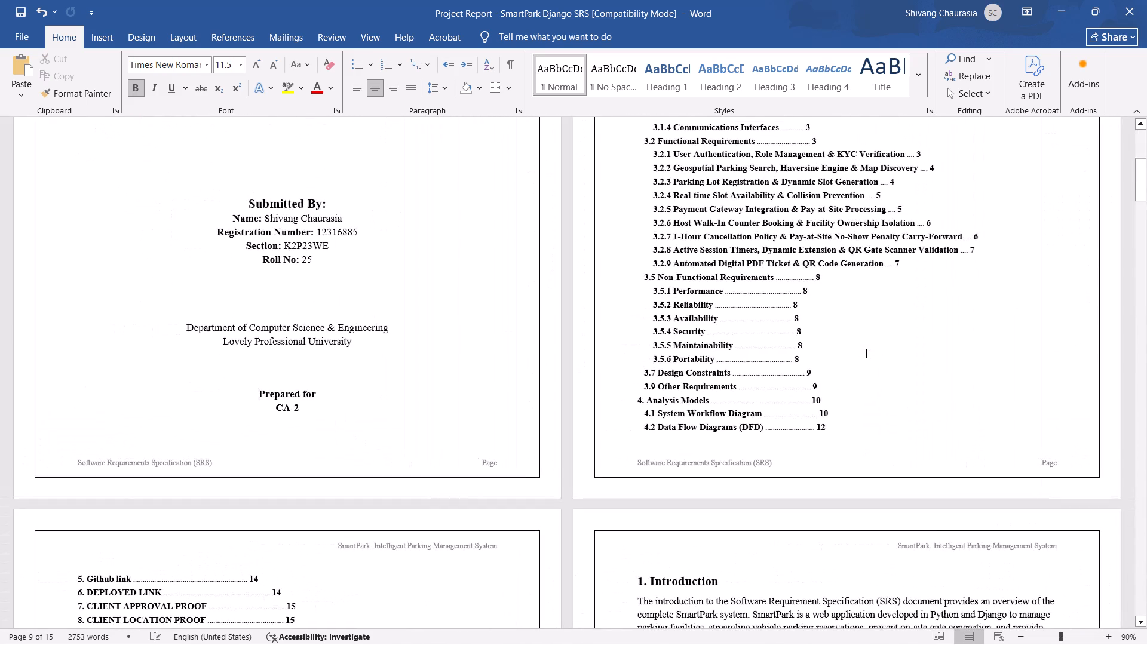
pyautogui.keyDown('ctrl'); pyautogui.scroll(-3, 865, 353); pyautogui.keyUp('ctrl')
pyautogui.scroll(4, 865, 353)
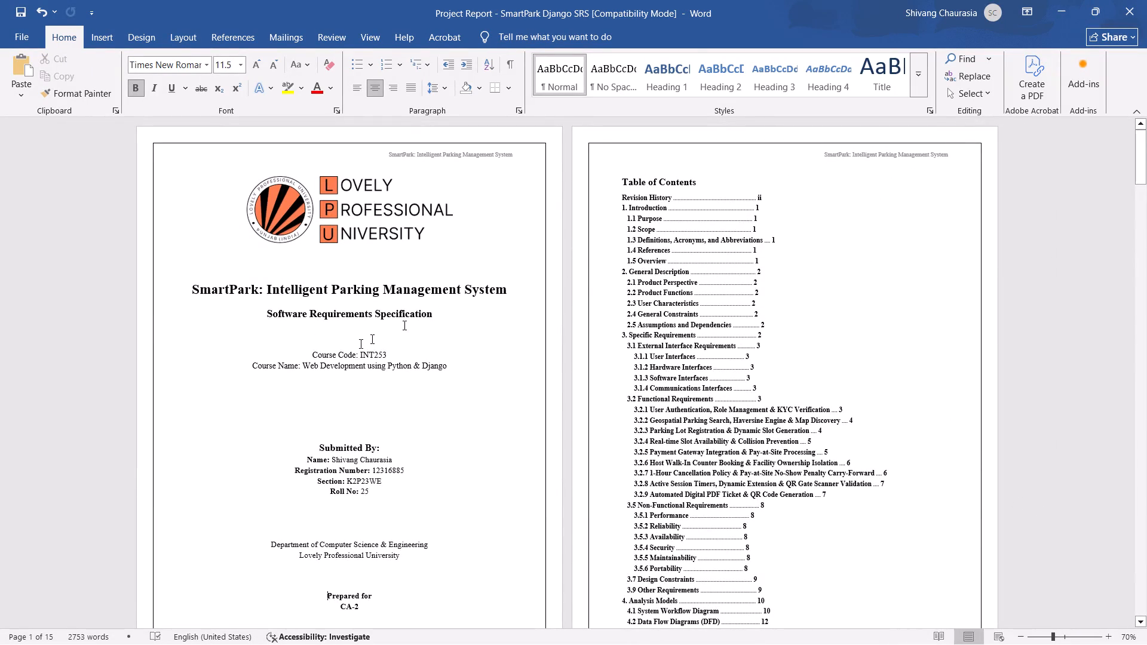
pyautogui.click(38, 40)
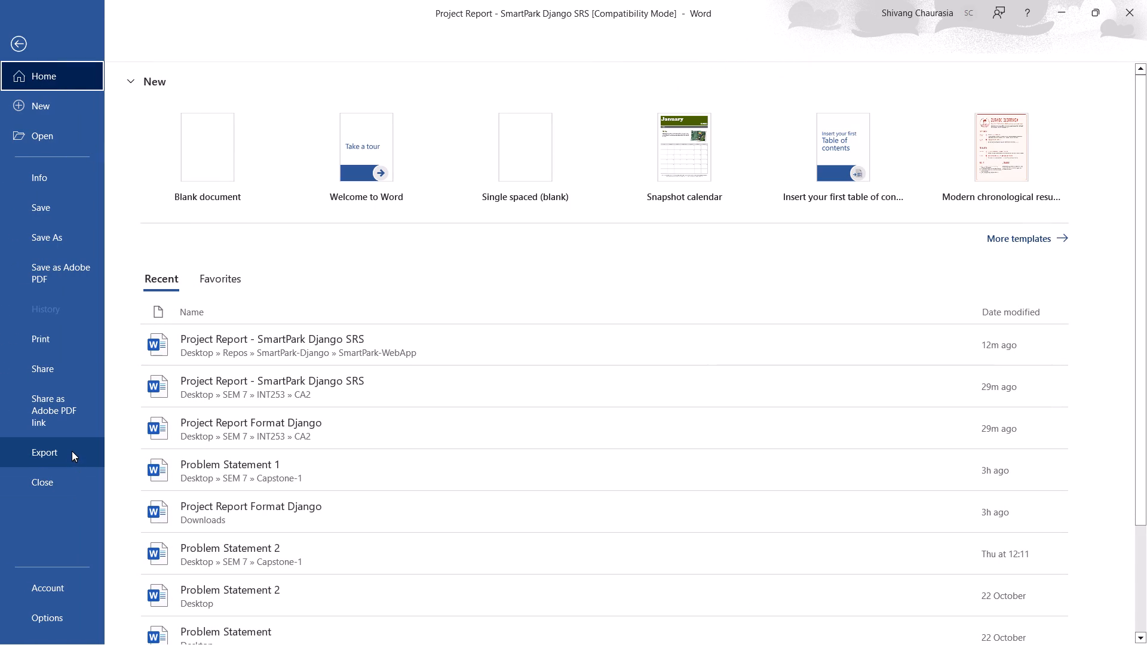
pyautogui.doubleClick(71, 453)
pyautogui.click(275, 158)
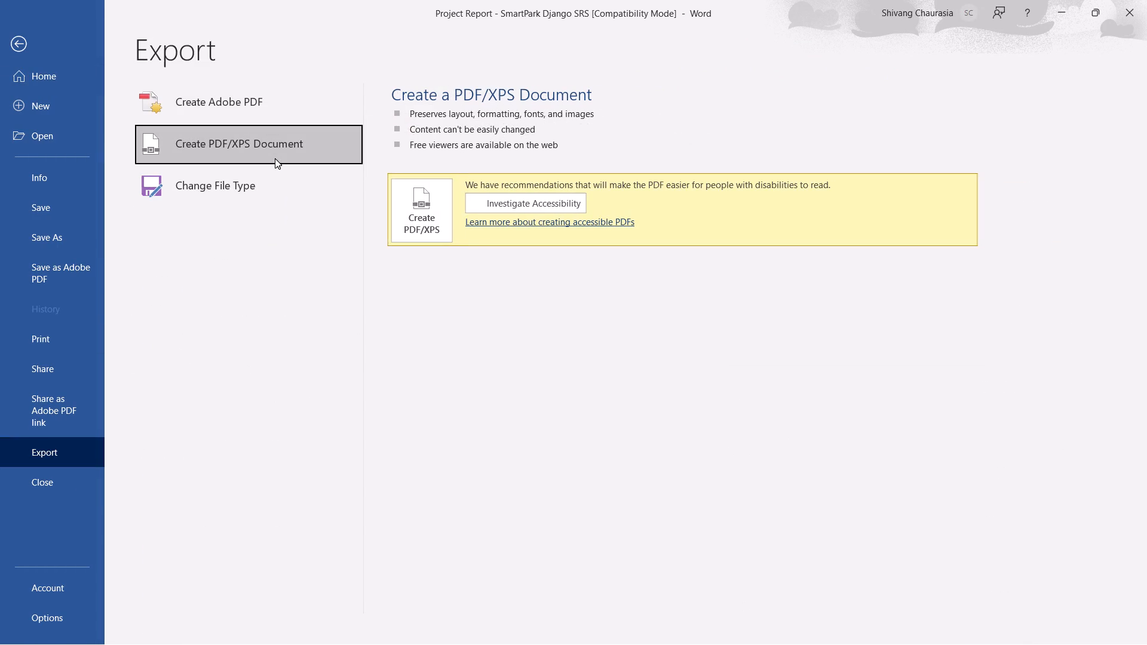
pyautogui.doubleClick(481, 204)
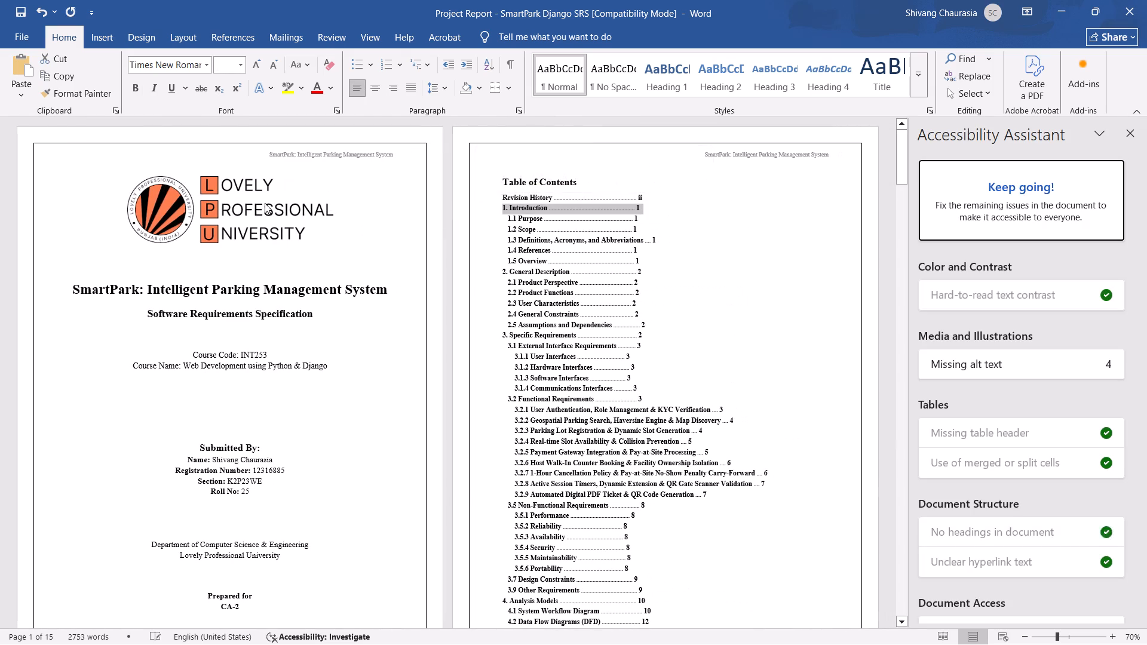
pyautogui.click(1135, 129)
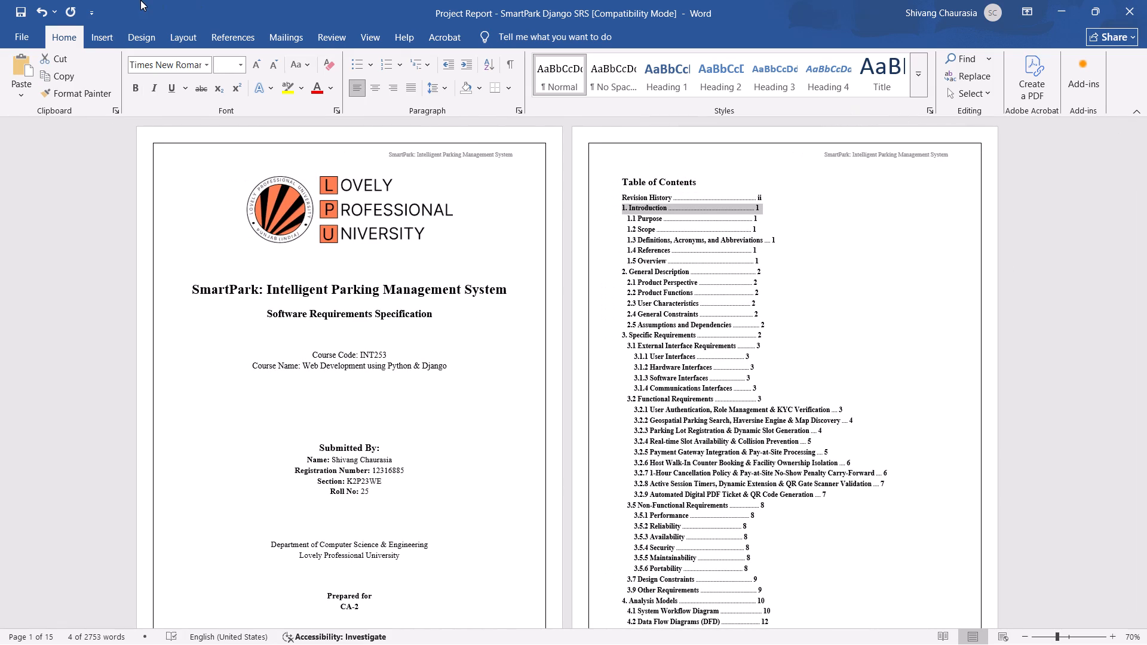
# Export the report as a PDF named "Project Report - SmartPark Django SRS" into the SmartPark-WebApp folder, using Standard optimization.
pyautogui.click(16, 40)
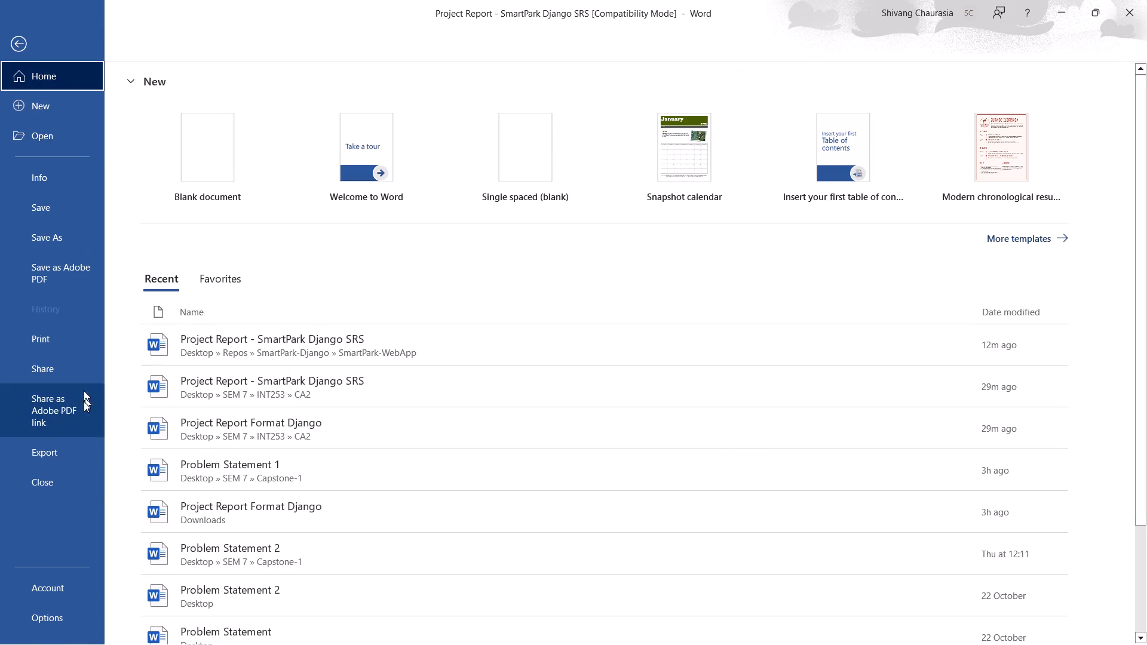
pyautogui.click(51, 451)
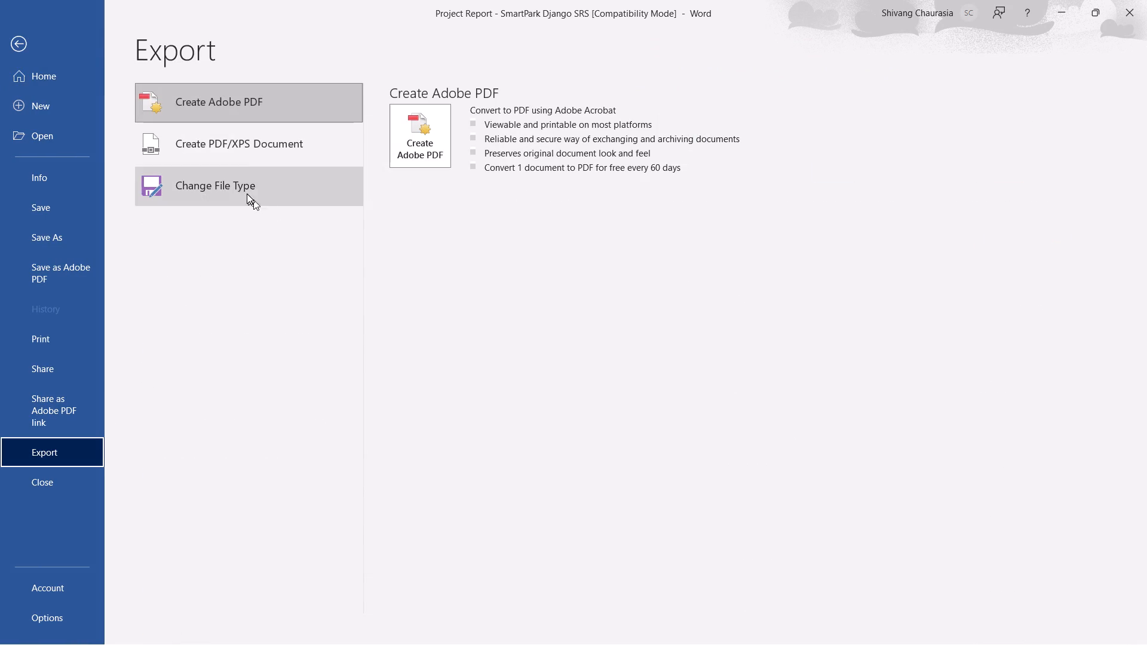
pyautogui.click(249, 158)
pyautogui.click(433, 217)
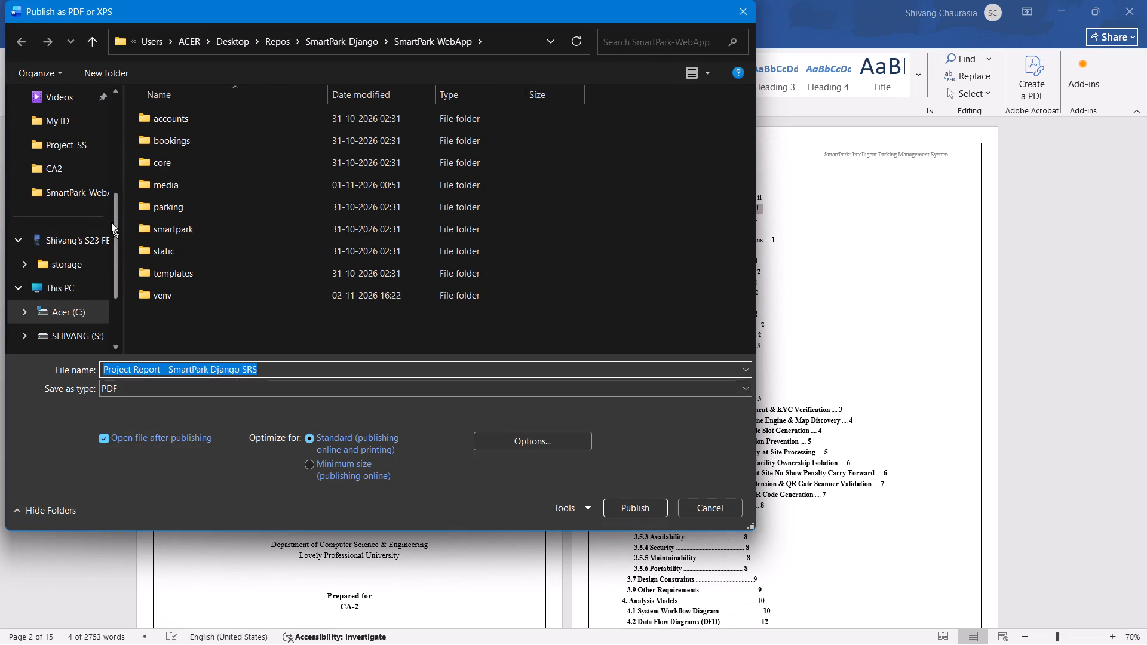
pyautogui.scroll(2, 89, 172)
pyautogui.scroll(-1, 79, 226)
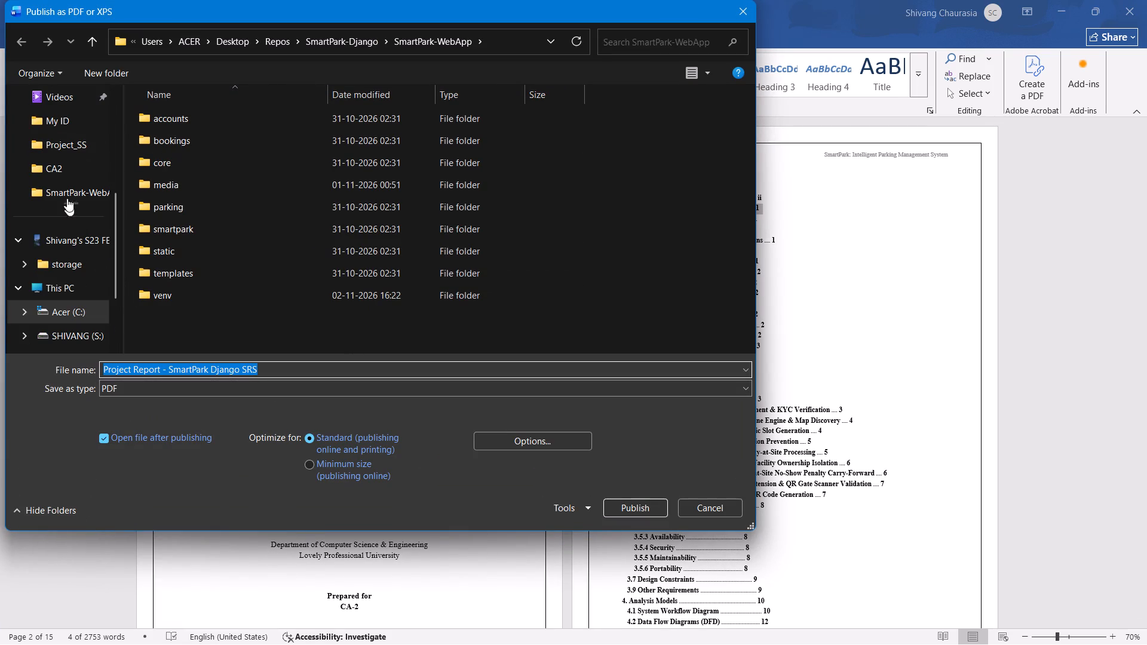
pyautogui.click(62, 158)
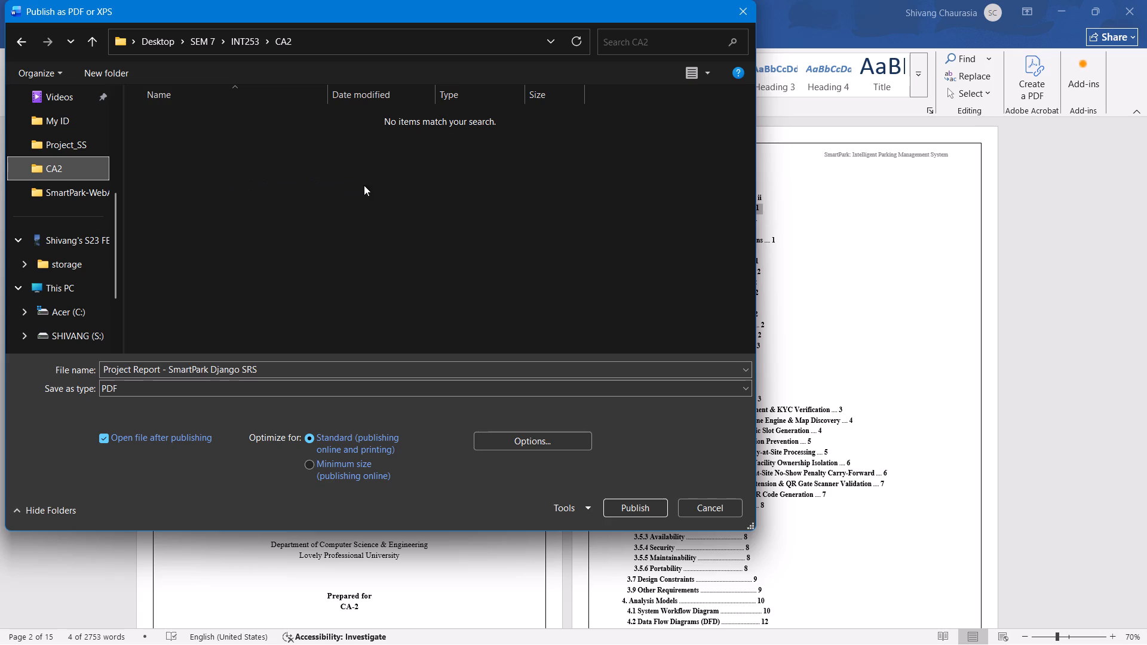
pyautogui.click(77, 193)
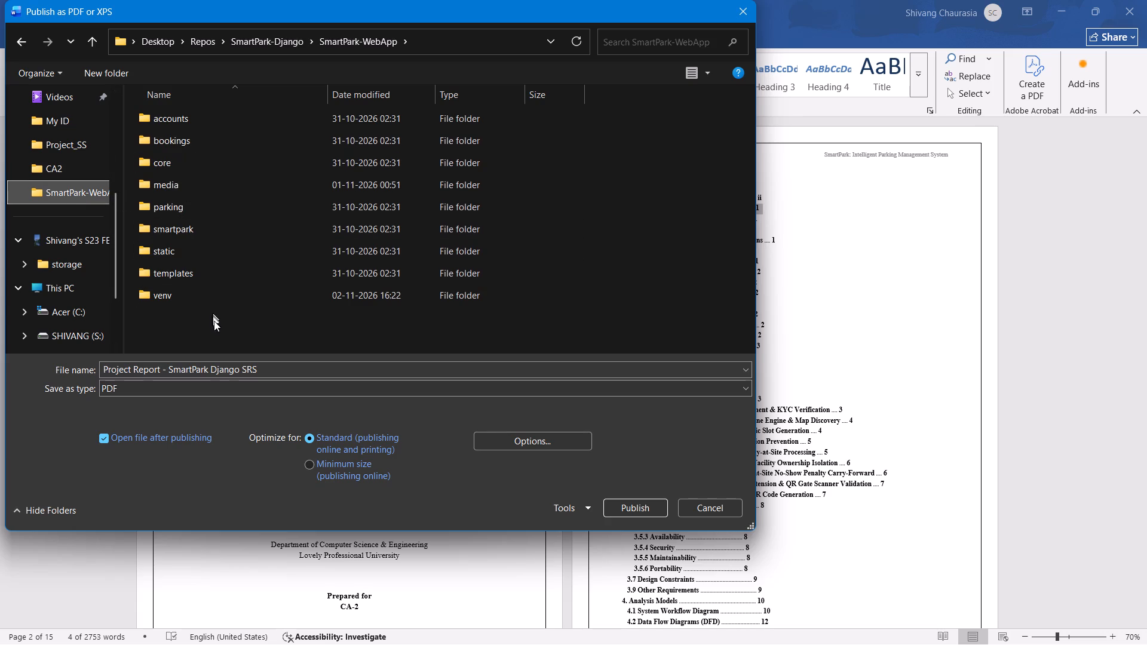
pyautogui.click(638, 511)
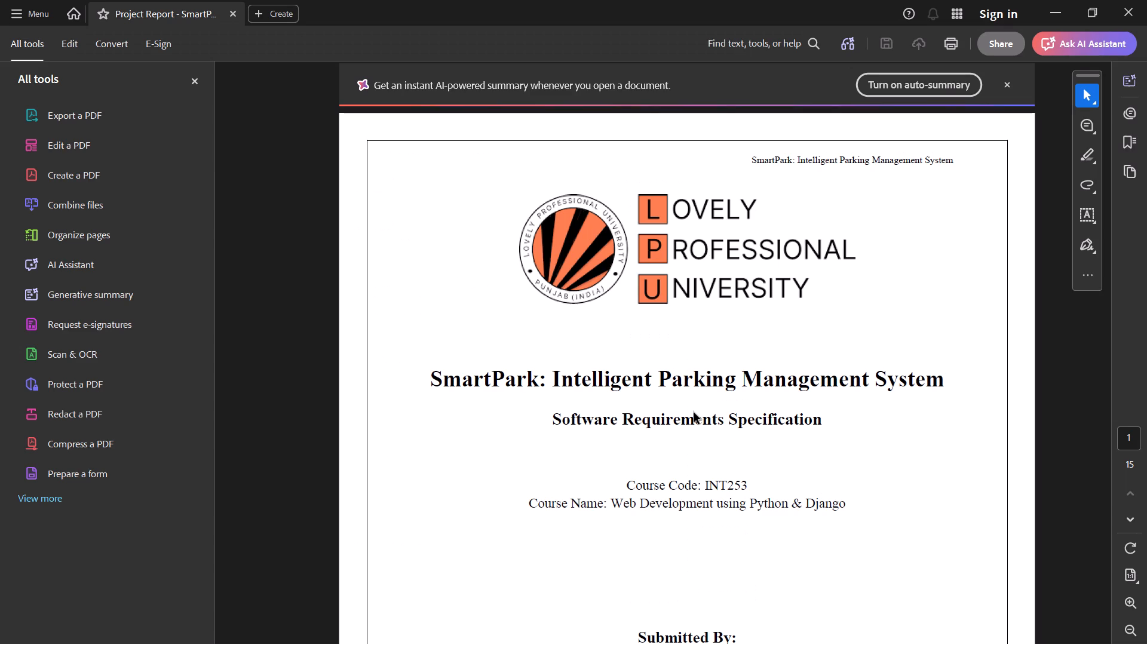
# Check the exported PDF's cover page and clear away the open PDF, Word and Settings windows to return to the SmartPark-WebApp folder.
pyautogui.scroll(-5, 694, 413)
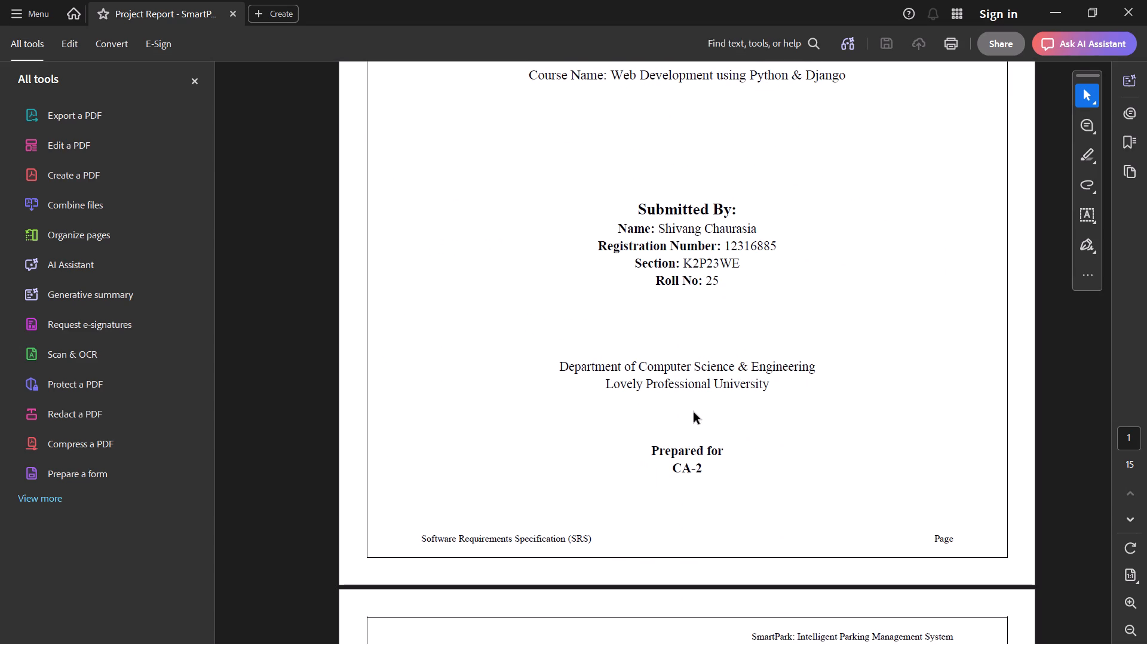
pyautogui.click(1144, 0)
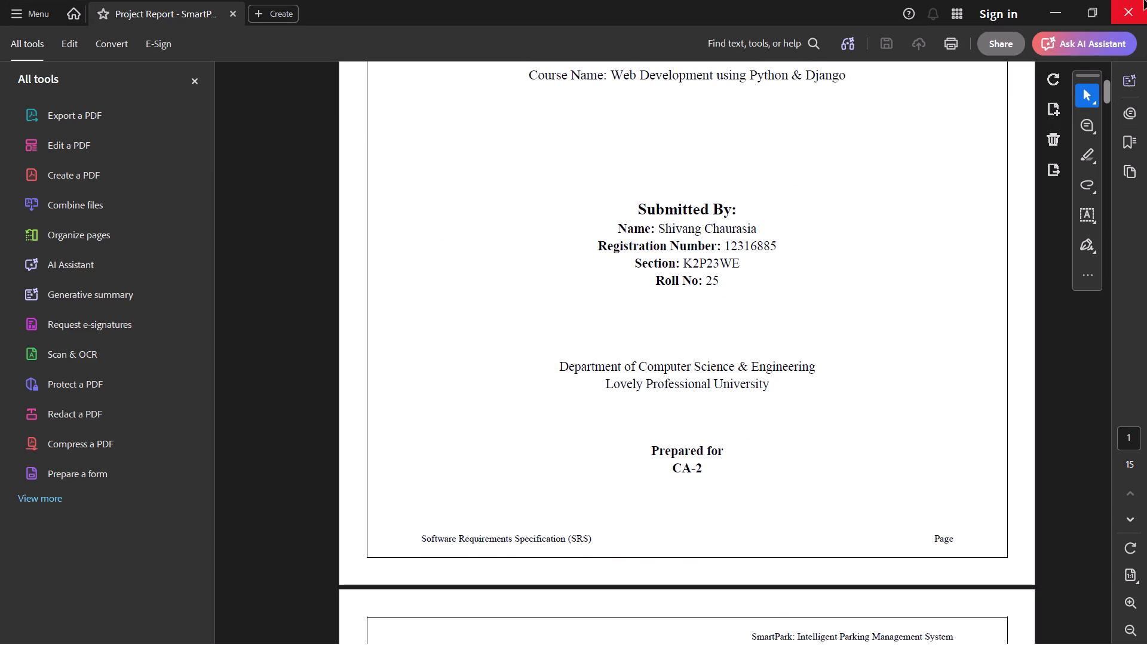
pyautogui.click(1146, 0)
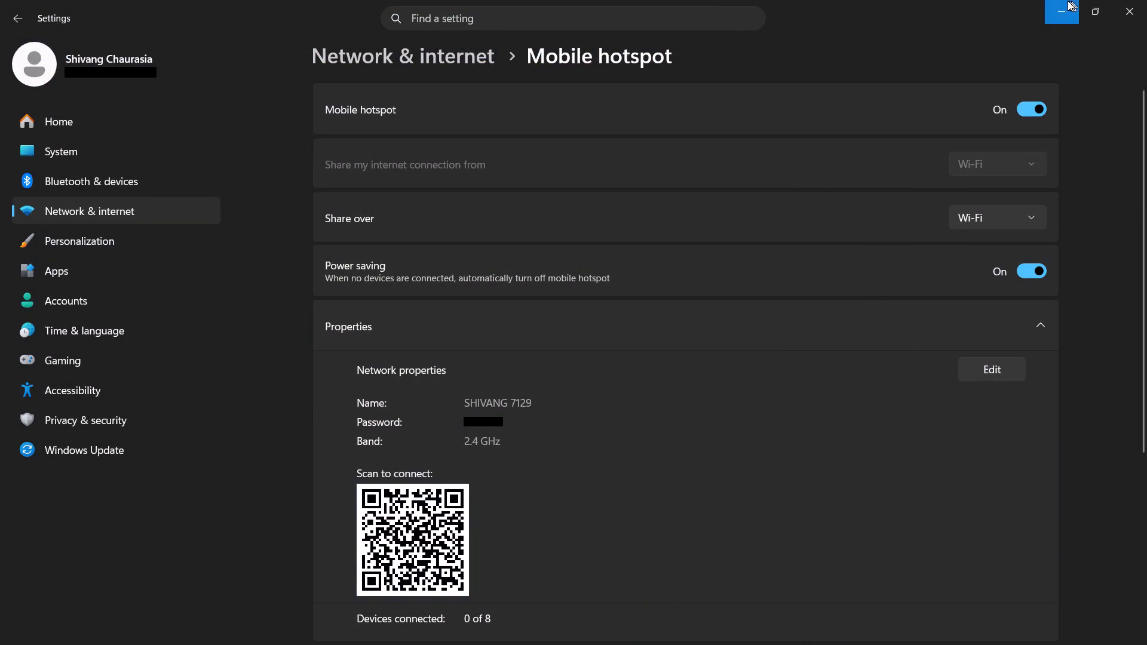
pyautogui.click(1066, 1)
pyautogui.click(1146, 0)
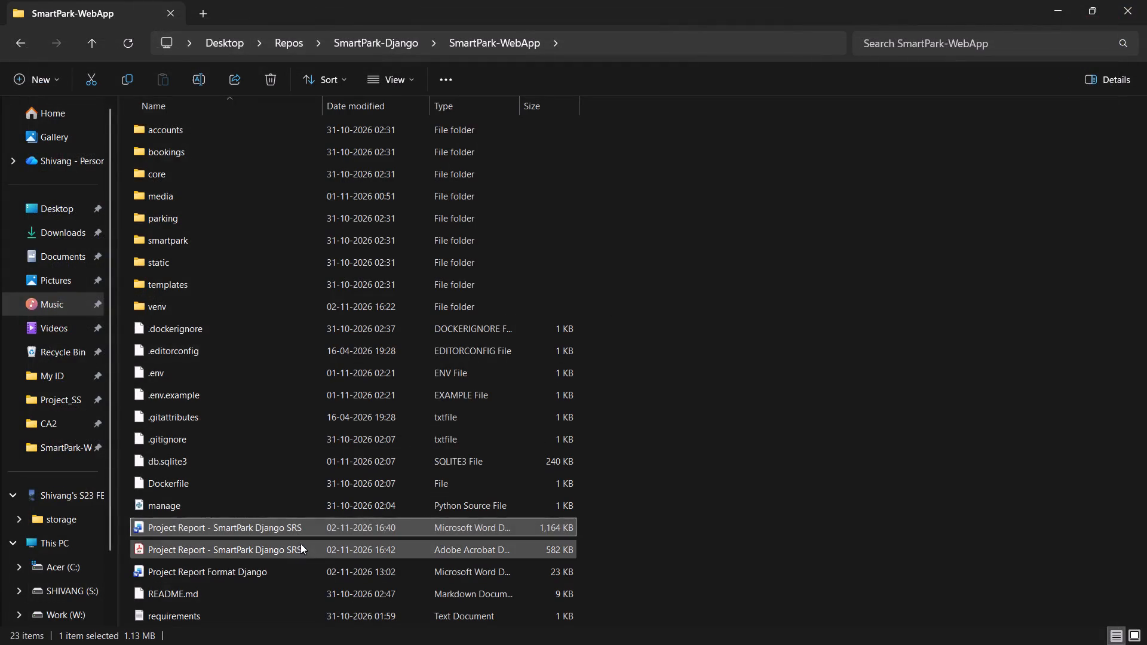
# Copy the Word and PDF versions of "Project Report - SmartPark Django SRS" from SmartPark-WebApp into the CA2 folder.
pyautogui.click(300, 543)
pyautogui.hotkey('shift', 'Up')
pyautogui.hotkey('ctrl', 'c')
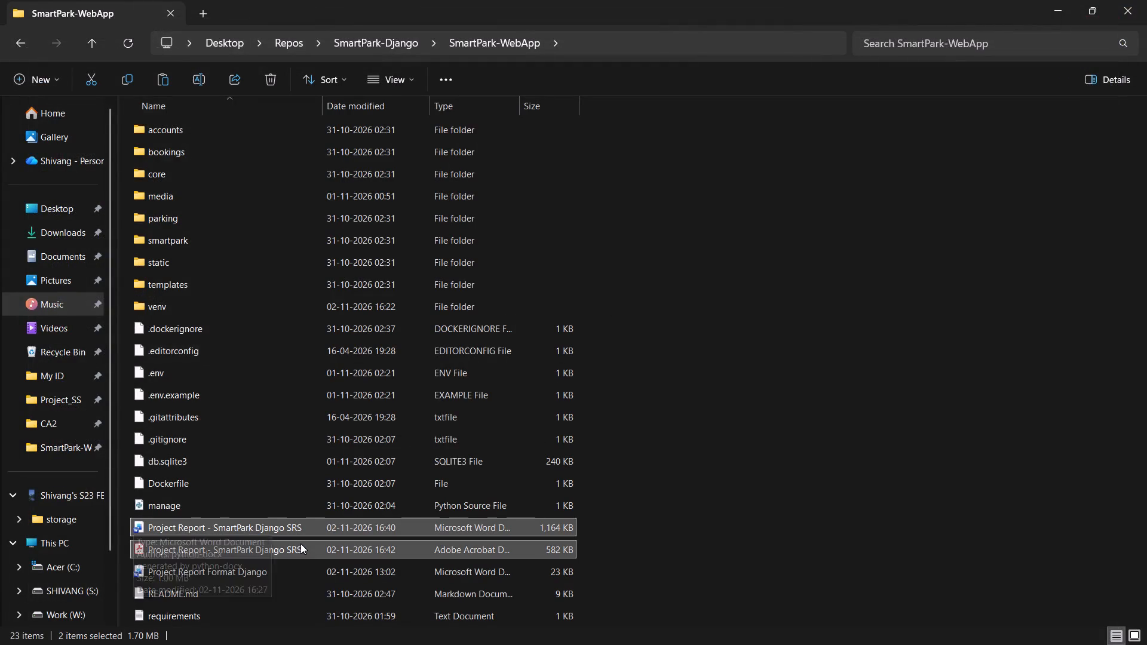
pyautogui.click(42, 420)
pyautogui.click(313, 215)
pyautogui.hotkey('ctrl', 'v')
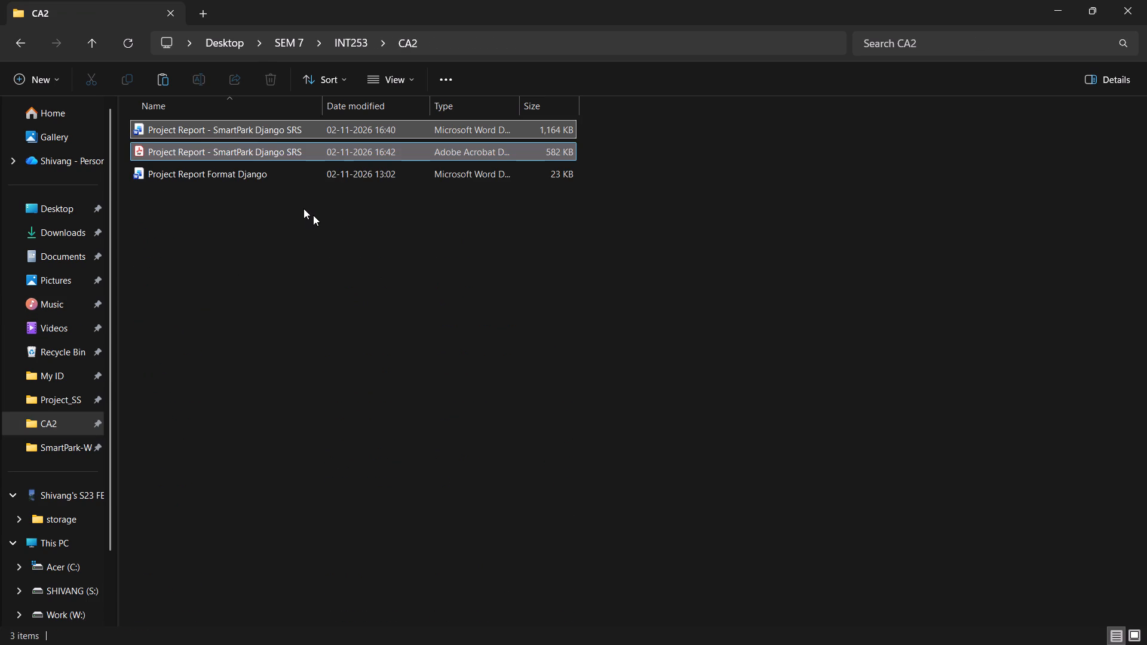
# Open the Windows search.
pyautogui.press('super+s')
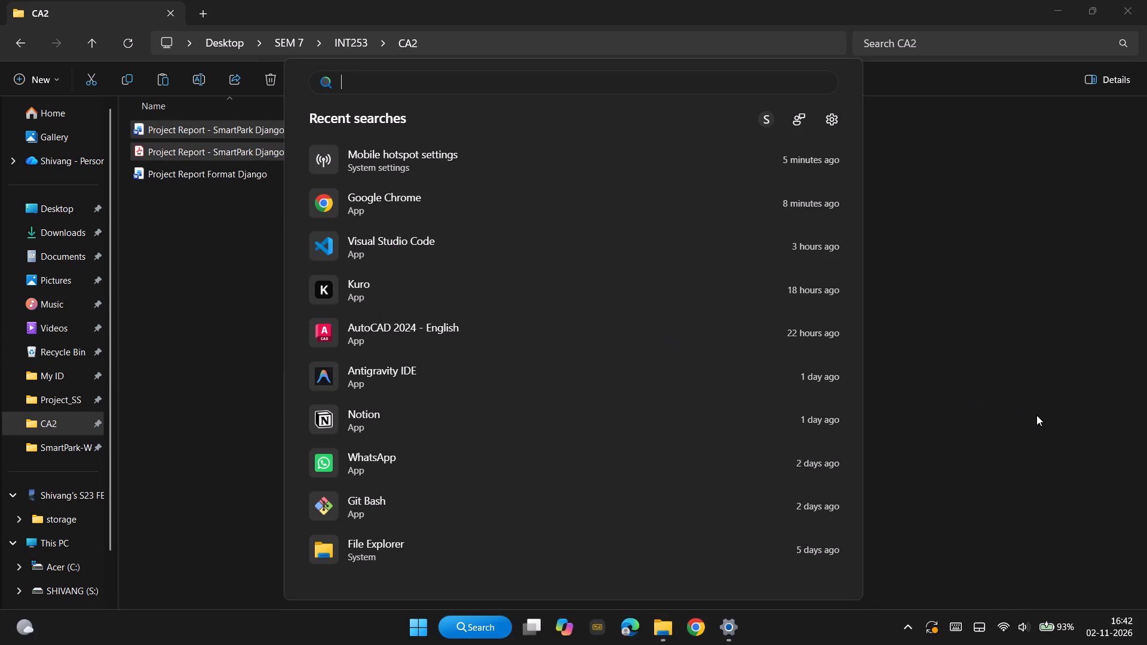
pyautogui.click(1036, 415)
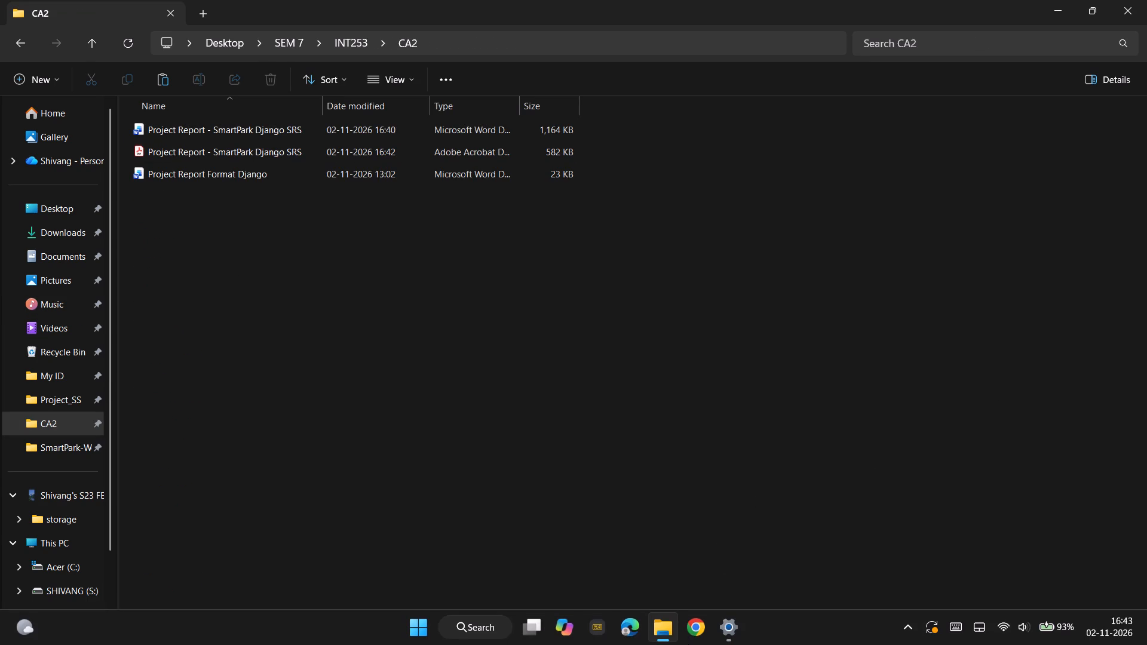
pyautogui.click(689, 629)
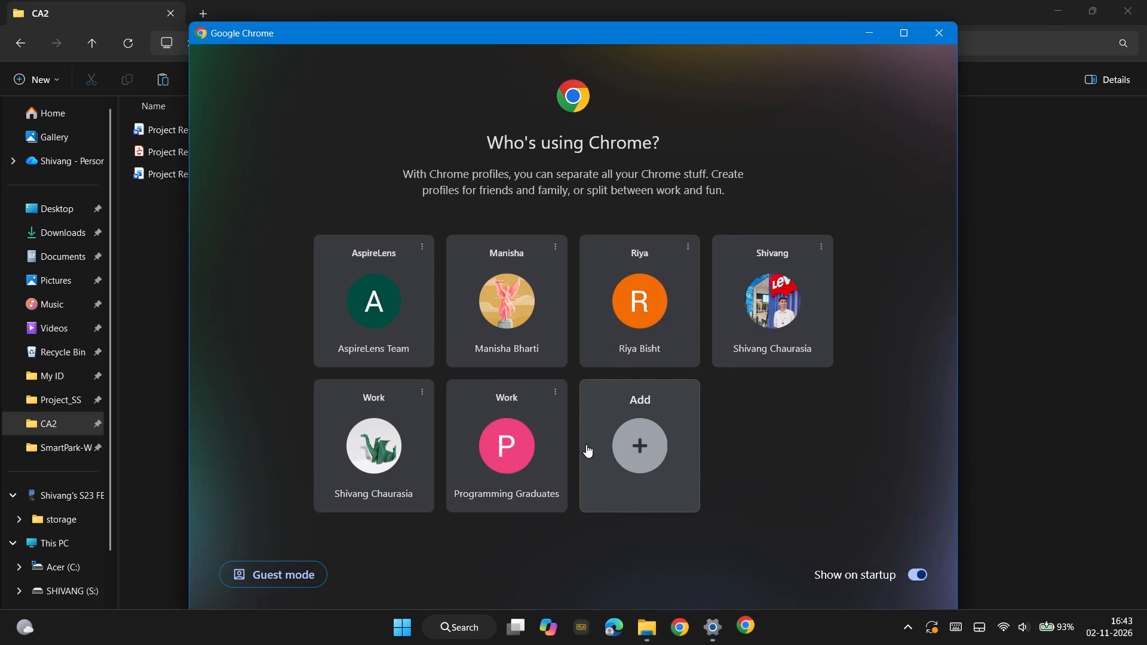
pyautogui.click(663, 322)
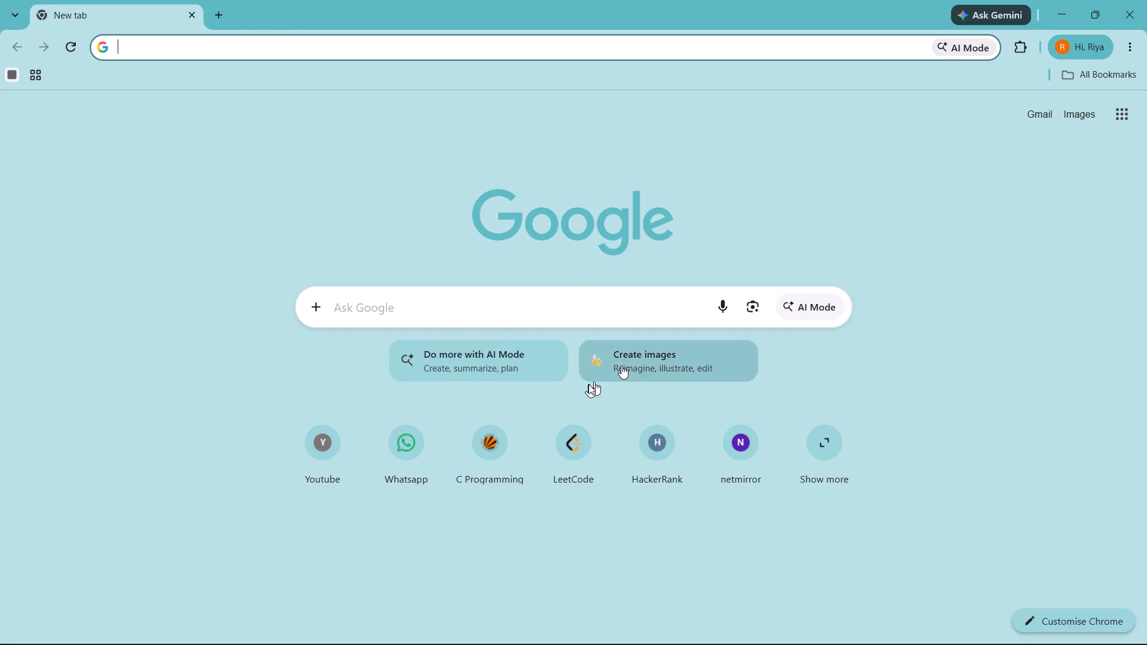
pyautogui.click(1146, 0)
# Open Chrome with the personal profile labelled Shivang and go to the Gmail inbox at mail.google.com.
pyautogui.press('super+s')
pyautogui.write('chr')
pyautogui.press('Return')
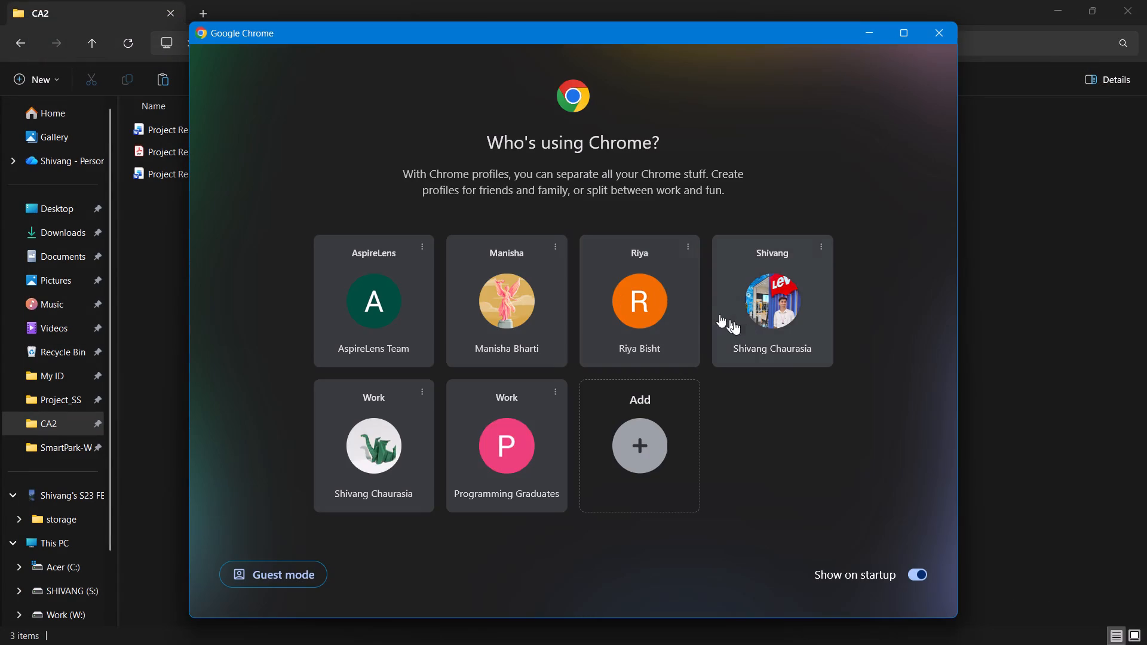
pyautogui.click(783, 331)
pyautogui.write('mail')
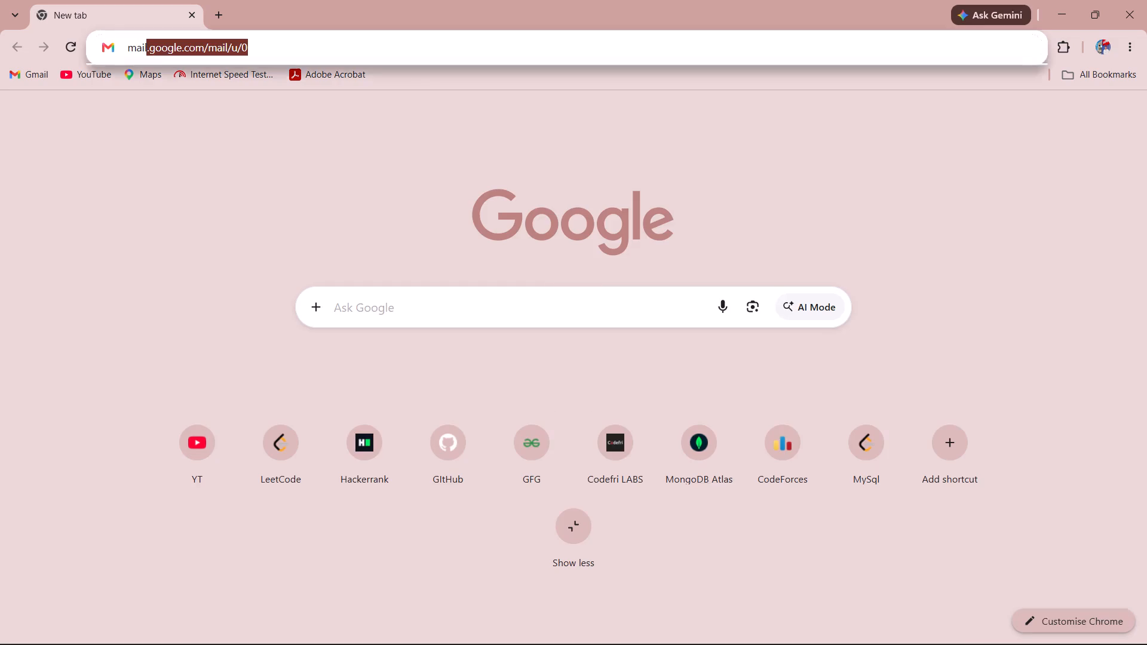
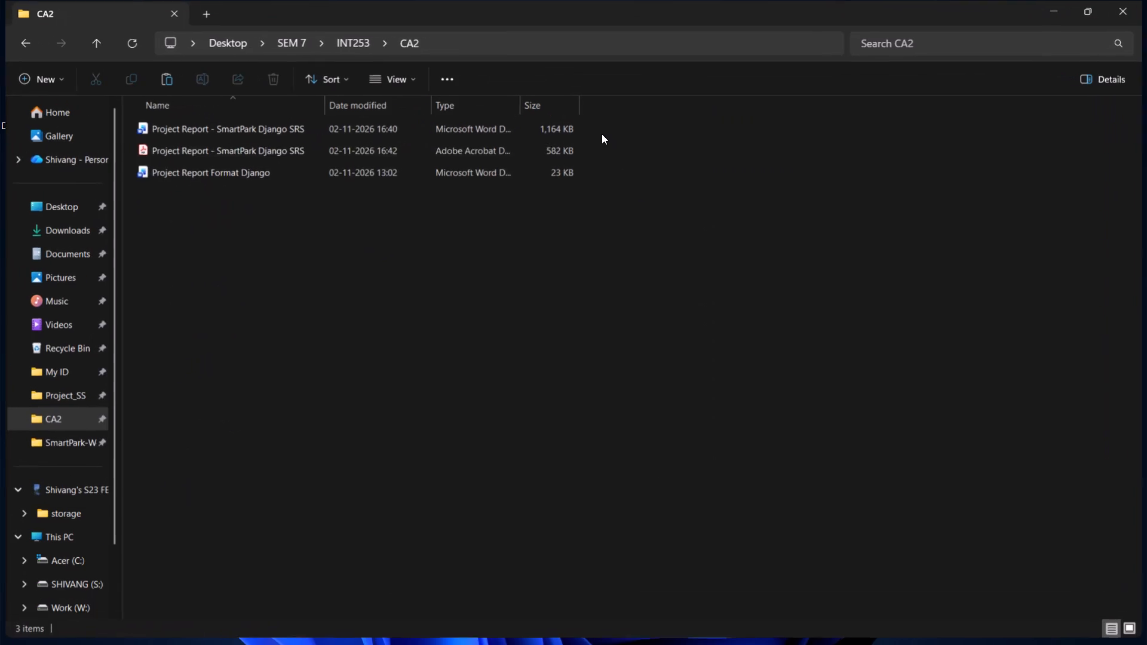
# Copy the Word document "Project Report - SmartPark Django SRS" into a new folder named "Ri" inside CA2.
pyautogui.click(251, 130)
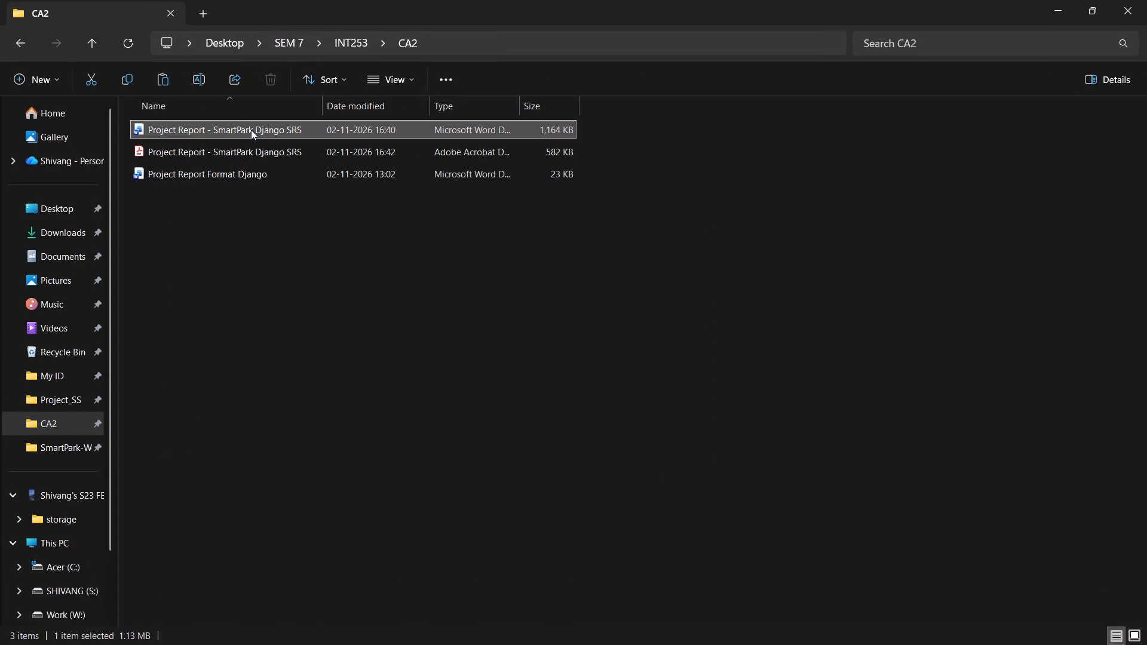
pyautogui.hotkey('ctrl', 'c')
pyautogui.click(221, 263)
pyautogui.hotkey('ctrl', 'shift', 'n')
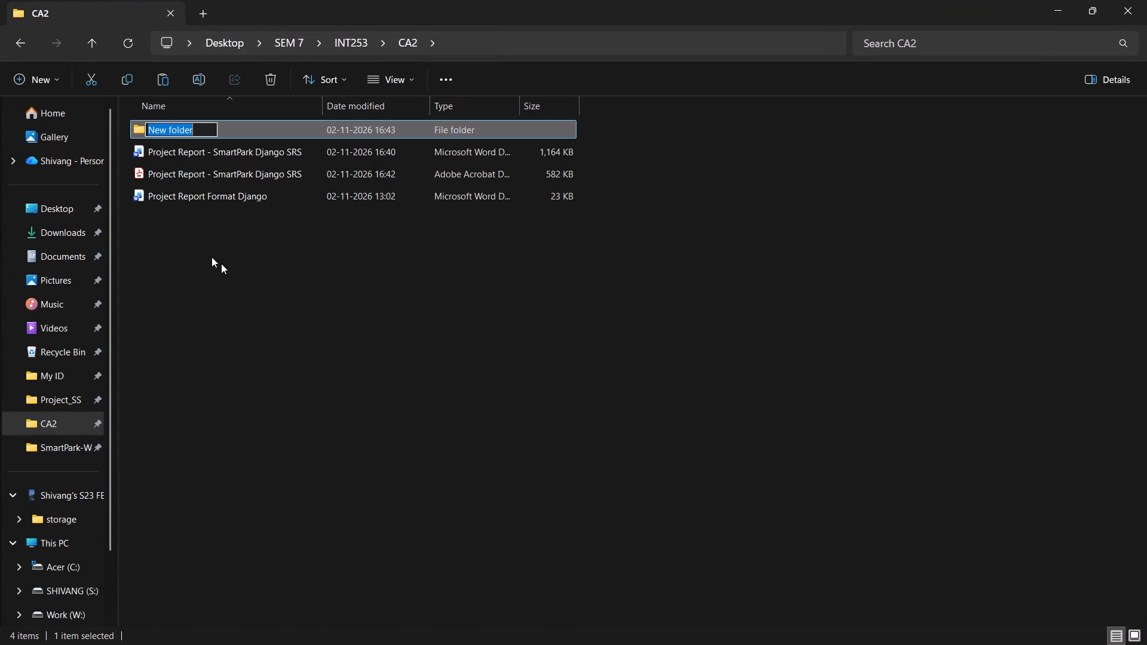
pyautogui.press('BackSpace')
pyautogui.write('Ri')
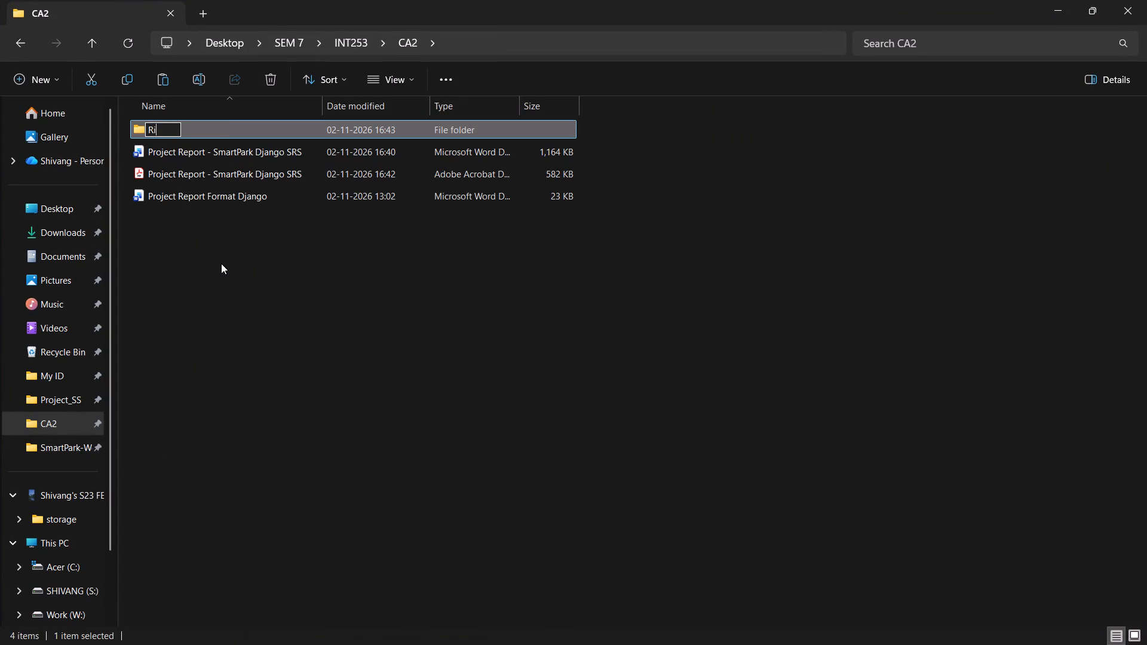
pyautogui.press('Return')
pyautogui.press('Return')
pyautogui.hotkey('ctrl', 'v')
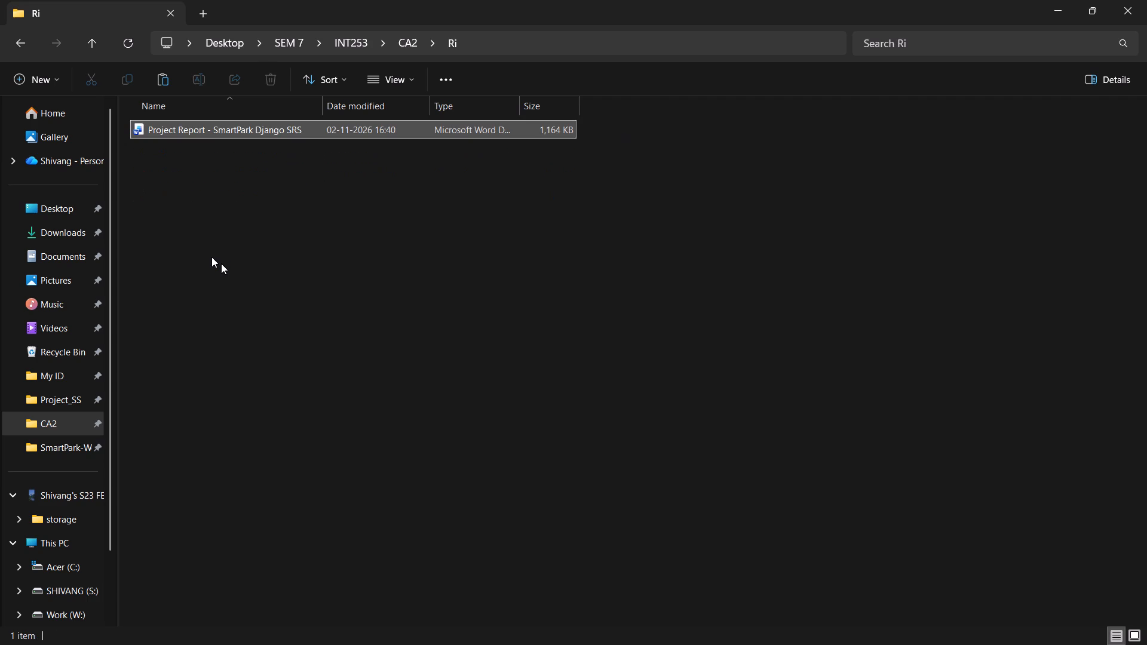
# Open the copied report and replace the student name under "Submitted By" on the cover page with the other student's first name.
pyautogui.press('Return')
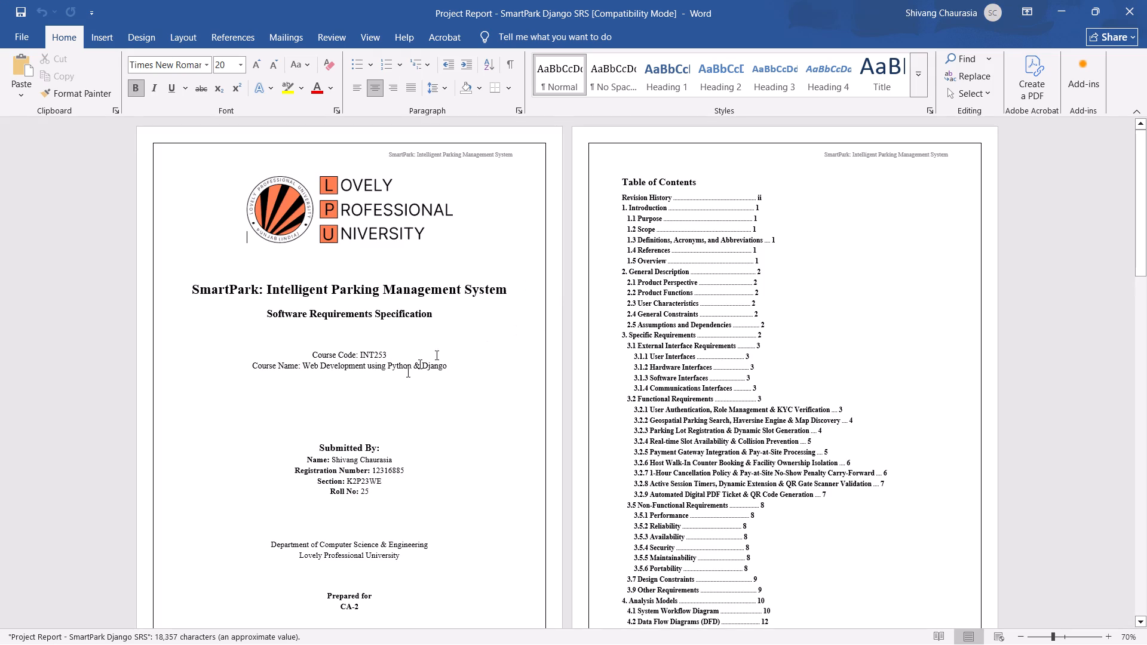
pyautogui.click(393, 457)
pyautogui.press('BackSpace')
pyautogui.press('BackSpace')
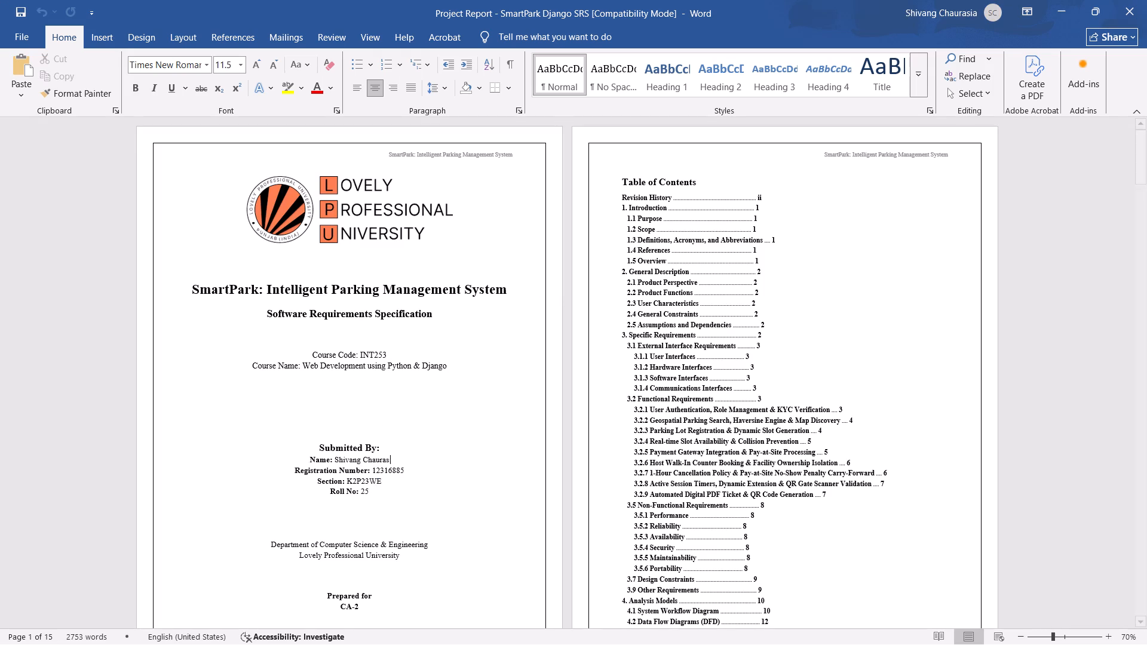
pyautogui.press('BackSpace')
pyautogui.press('BackSpace')
pyautogui.press('BackSpace')
pyautogui.press('BackSpace')
pyautogui.press('BackSpace')
pyautogui.press('BackSpace')
pyautogui.press('BackSpace')
pyautogui.press('BackSpace')
pyautogui.press('BackSpace')
pyautogui.press('BackSpace')
pyautogui.press('BackSpace')
pyautogui.press('BackSpace')
pyautogui.press('BackSpace')
pyautogui.press('BackSpace')
pyautogui.press('BackSpace')
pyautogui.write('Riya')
# Replace the last three digits of the registration number on the cover page with the other student's.
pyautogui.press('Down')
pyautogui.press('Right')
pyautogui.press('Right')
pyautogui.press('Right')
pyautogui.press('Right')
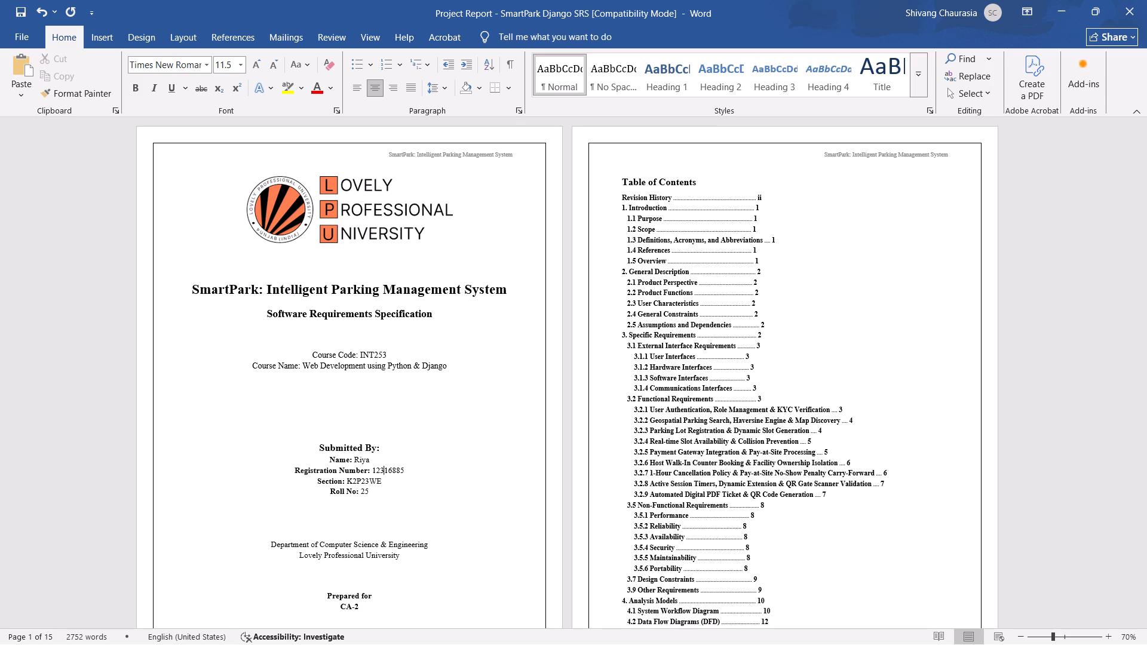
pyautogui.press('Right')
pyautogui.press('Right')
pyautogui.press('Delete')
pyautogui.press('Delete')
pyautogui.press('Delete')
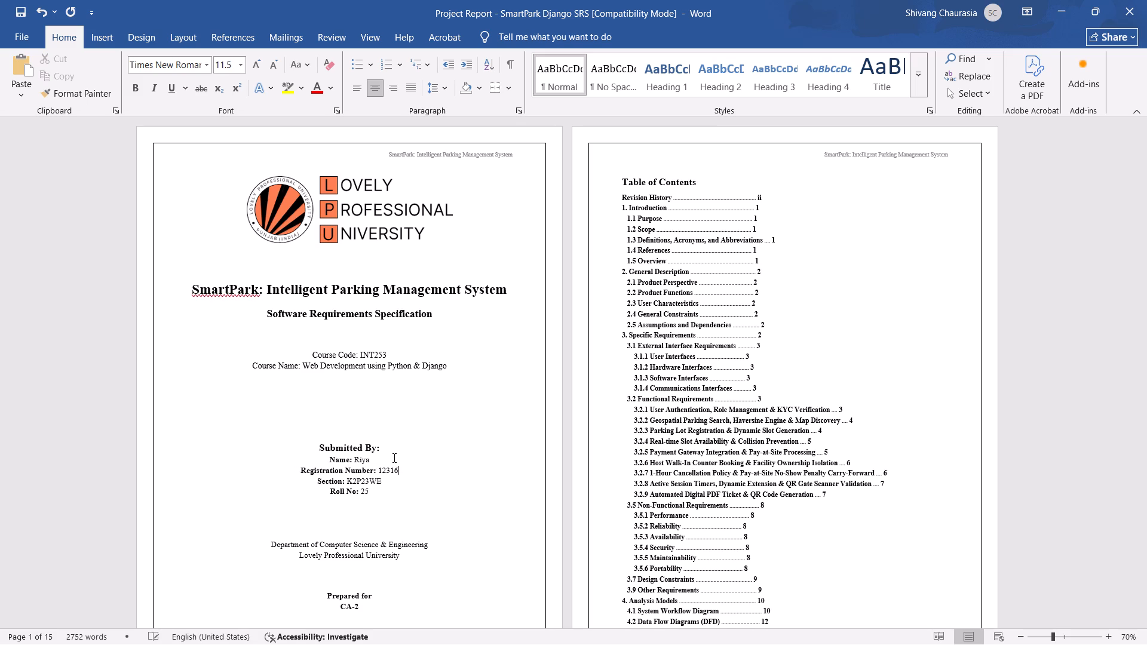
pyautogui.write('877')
# Replace the roll number on the cover page with the other student's and save the document.
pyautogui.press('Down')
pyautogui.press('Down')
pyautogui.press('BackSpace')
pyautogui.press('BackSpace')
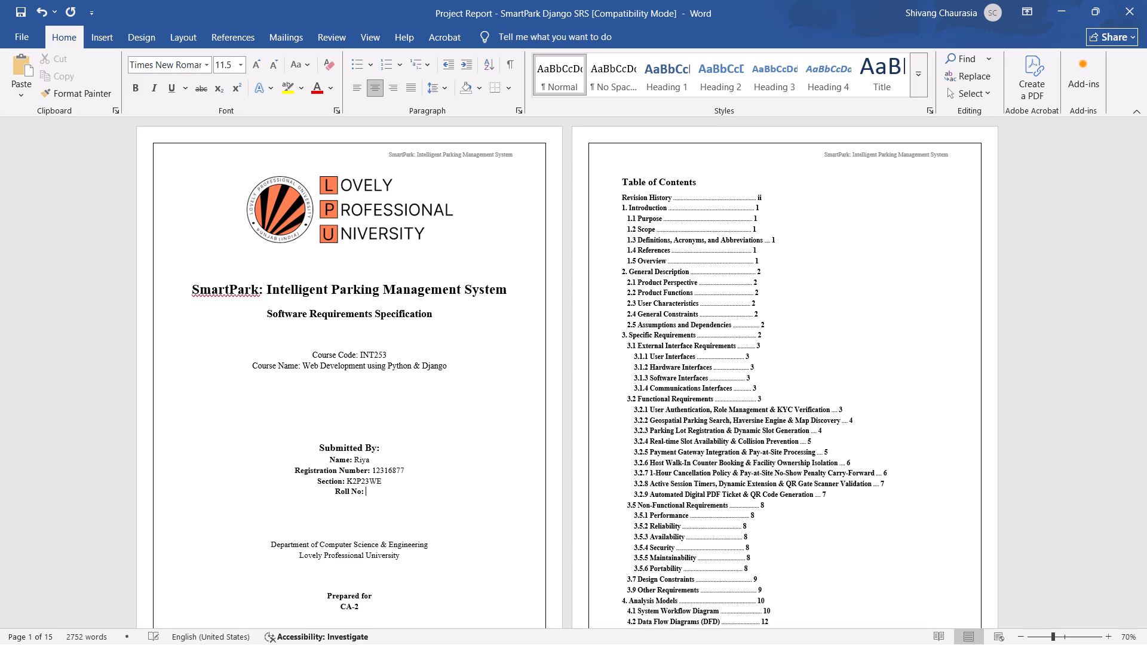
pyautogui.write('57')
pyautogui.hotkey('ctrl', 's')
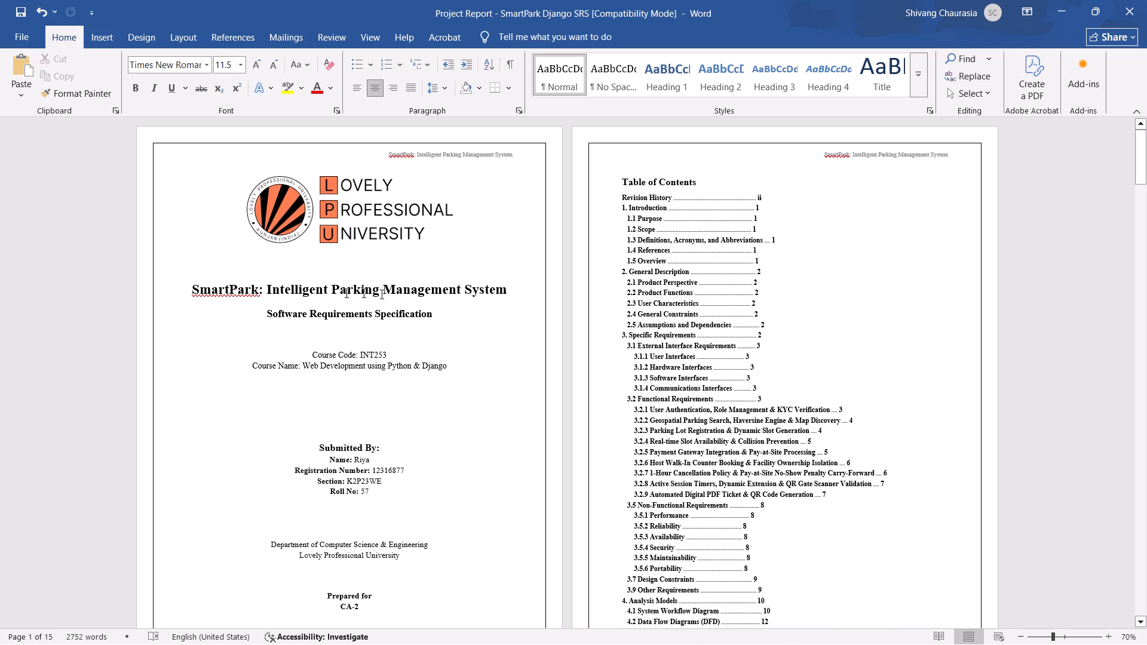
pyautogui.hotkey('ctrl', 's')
# Export the report as a PDF named "Project Report - SmartPark Django SRS" into the Ri folder with Standard optimization, and close the document and PDF.
pyautogui.click(24, 44)
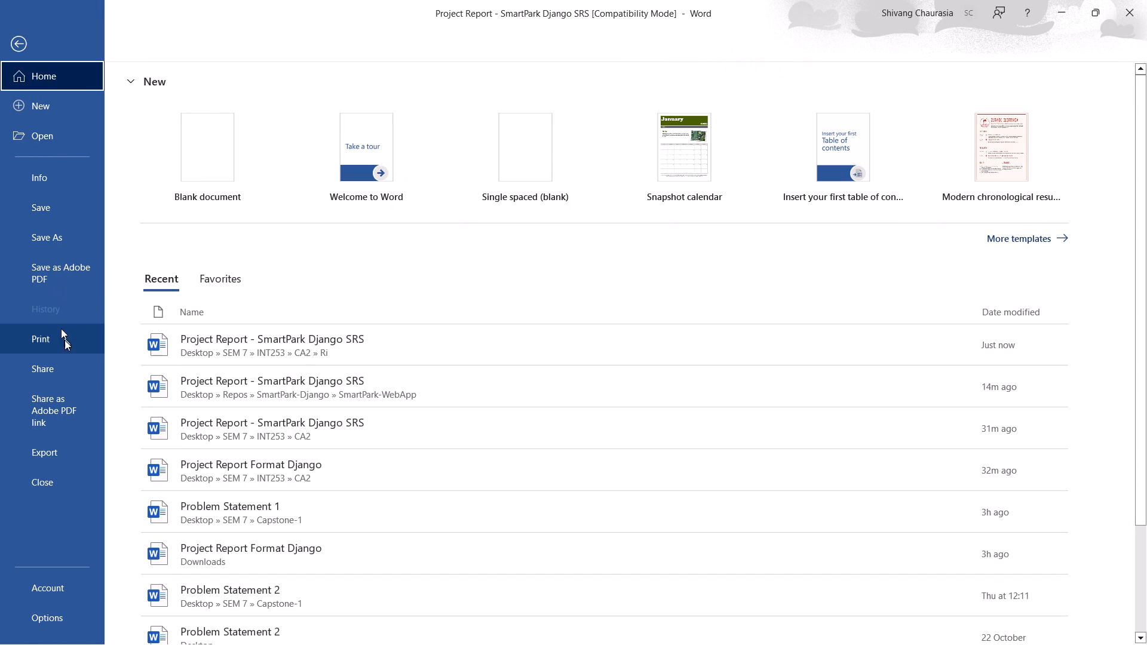
pyautogui.click(61, 450)
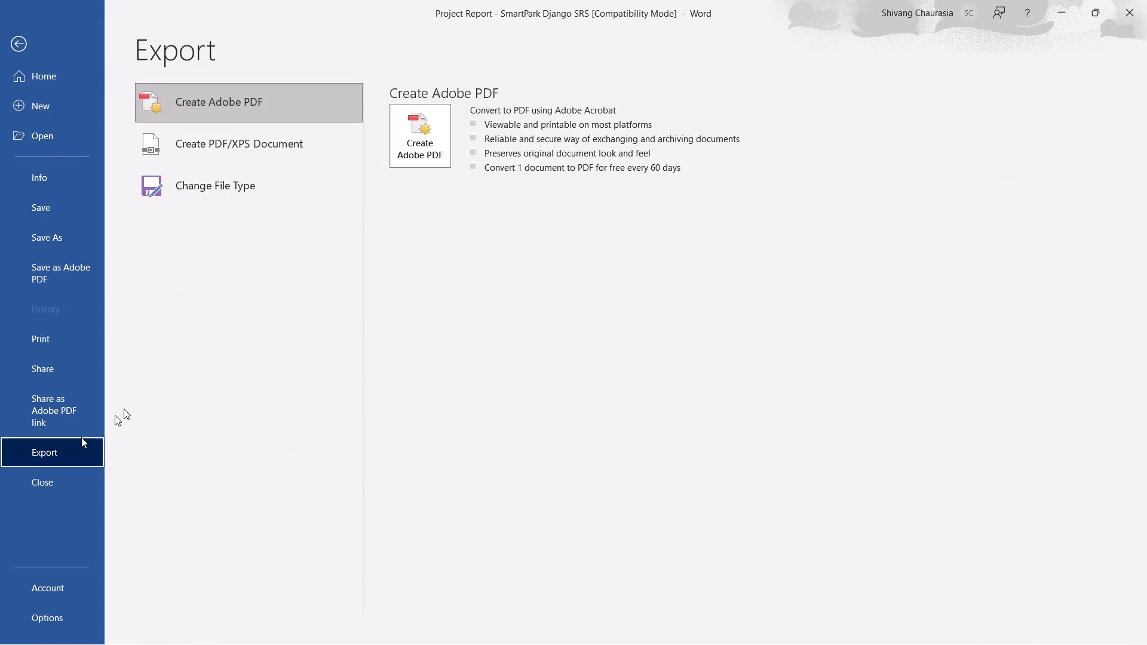
pyautogui.click(296, 160)
pyautogui.click(421, 231)
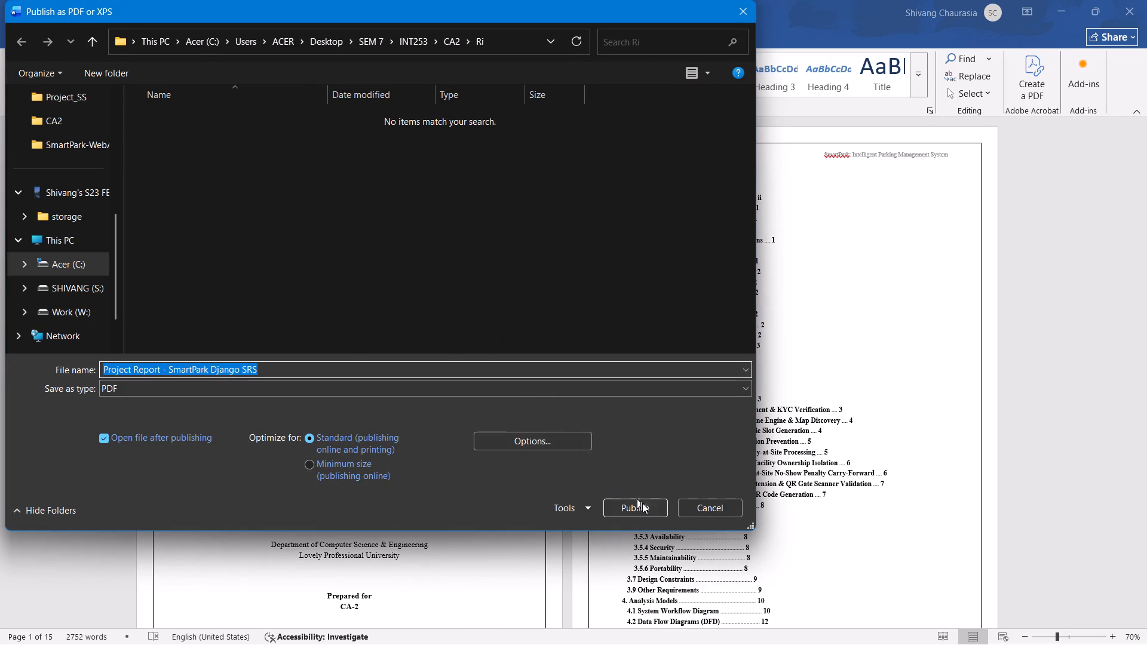
pyautogui.click(633, 507)
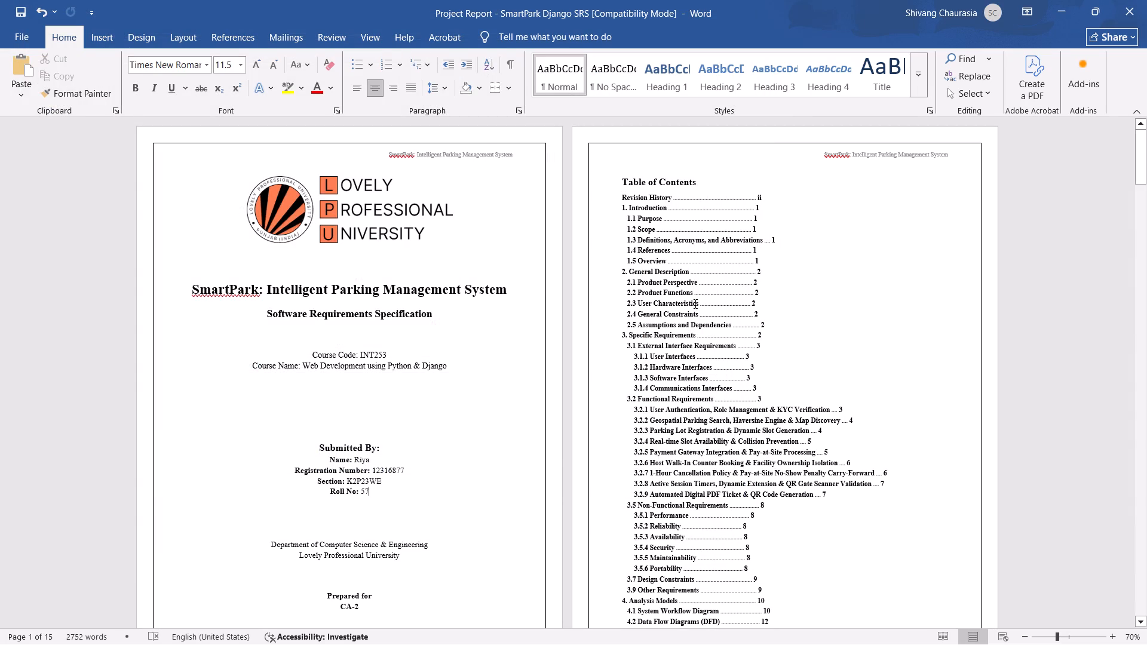
pyautogui.click(1134, 11)
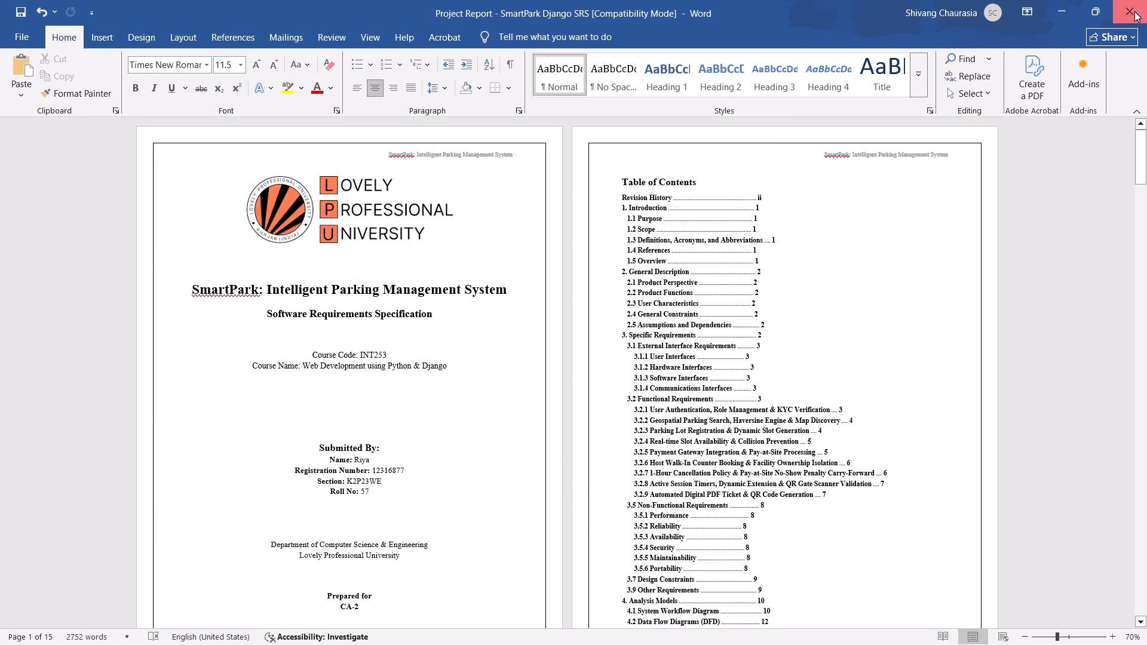
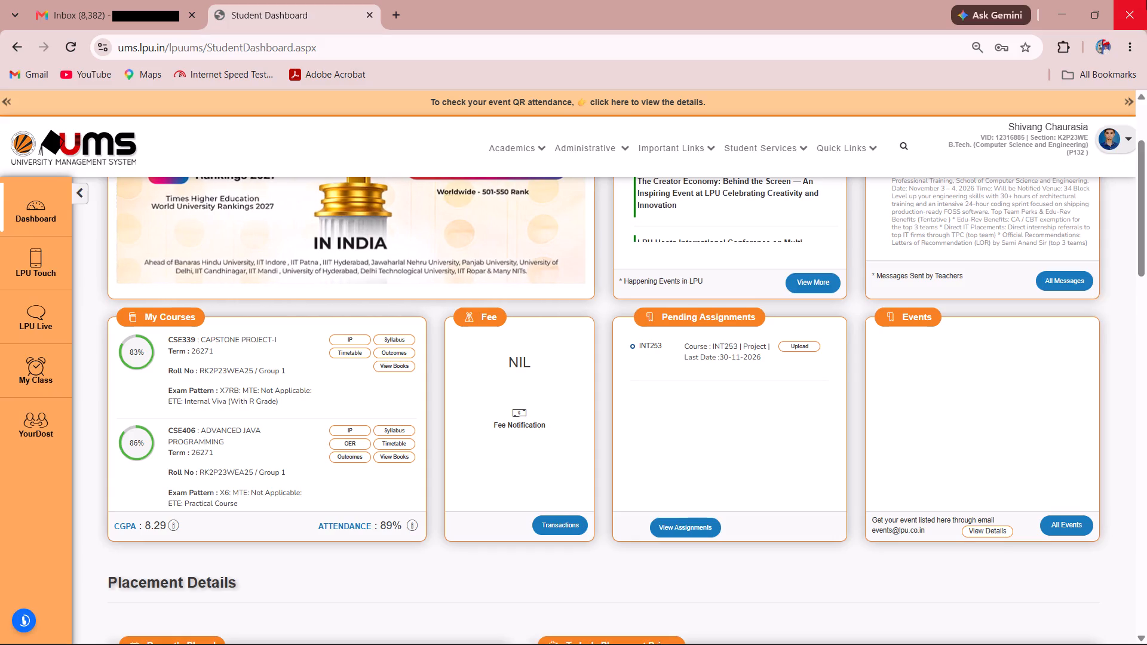
# Close the browser window with the student dashboard and the Ri folder window.
pyautogui.click(1146, 0)
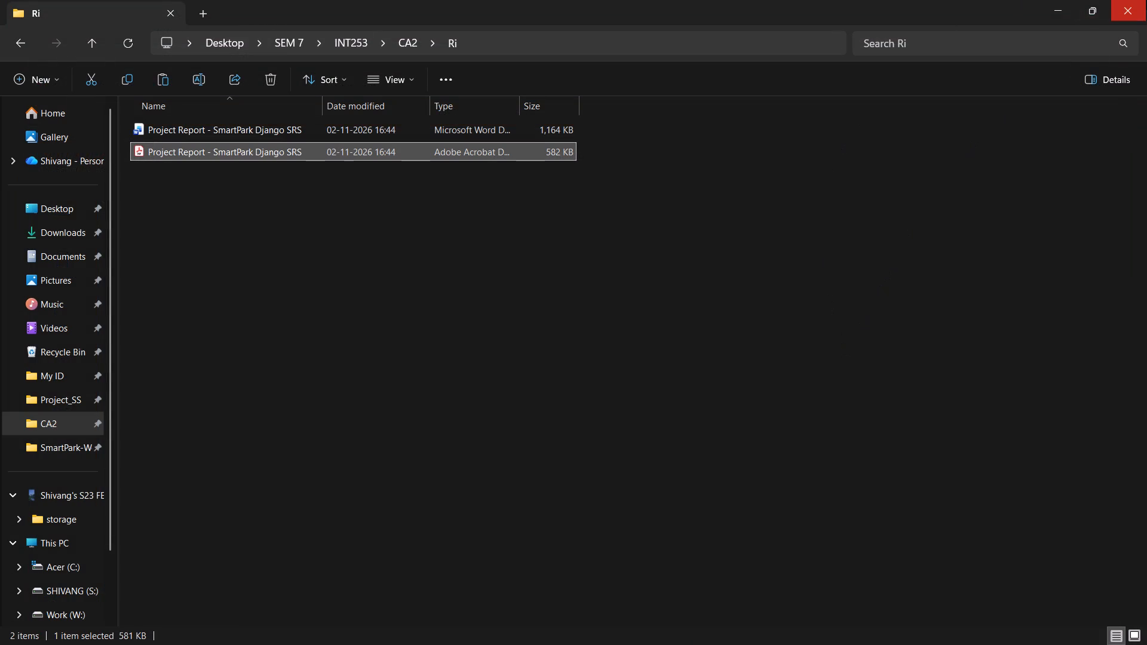
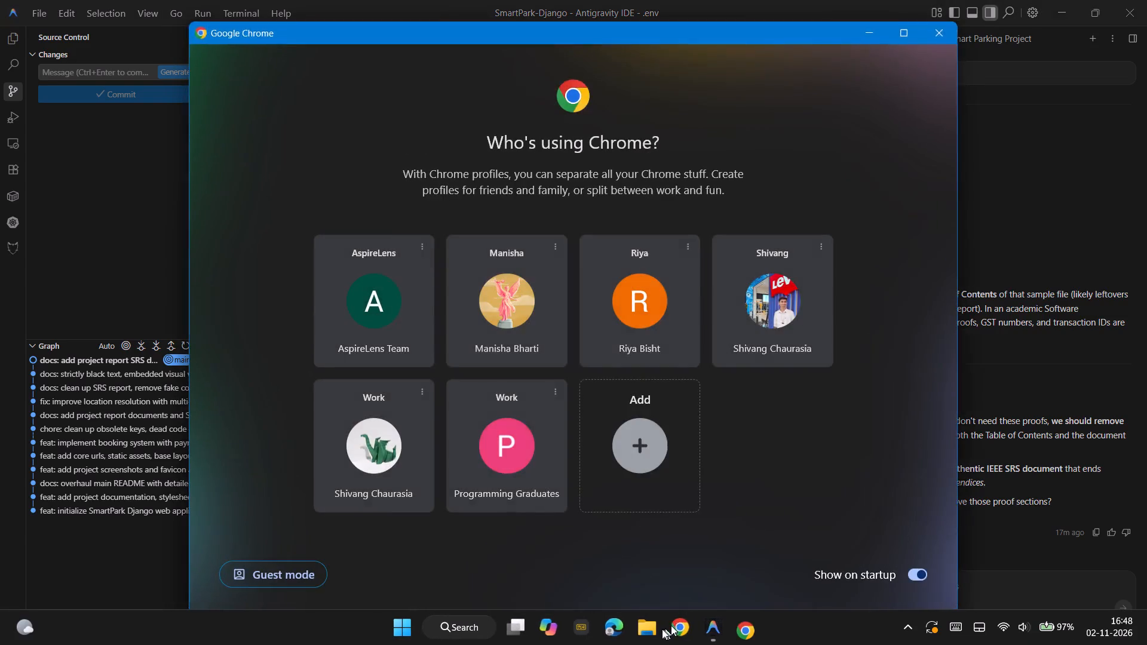
pyautogui.click(659, 630)
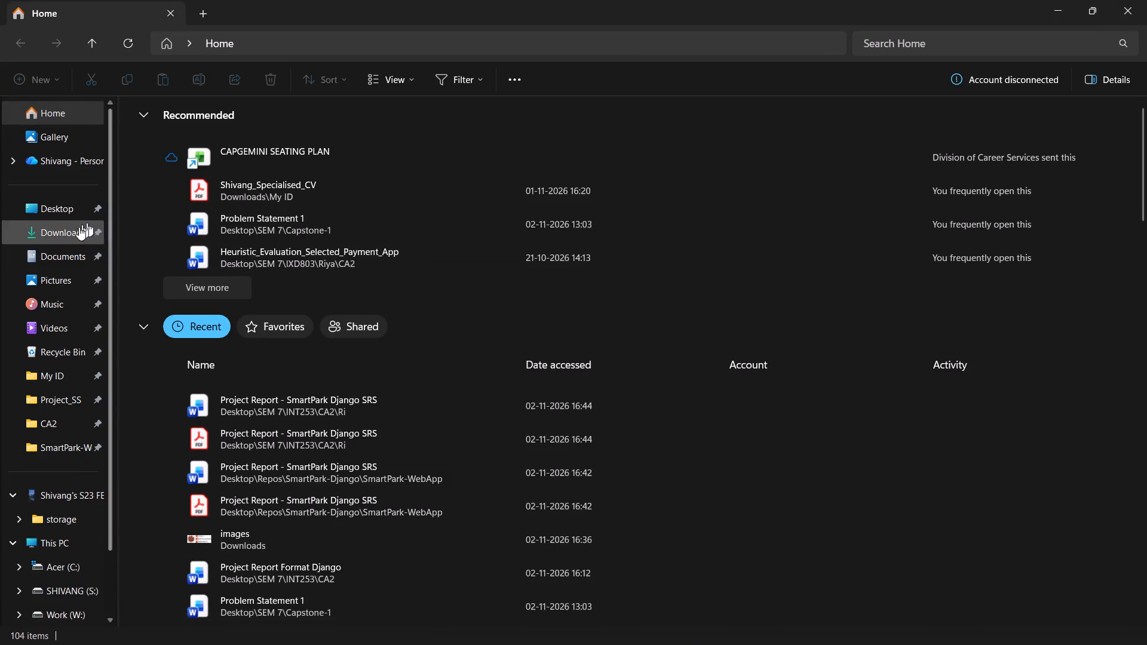
pyautogui.click(73, 230)
pyautogui.click(69, 205)
pyautogui.doubleClick(517, 159)
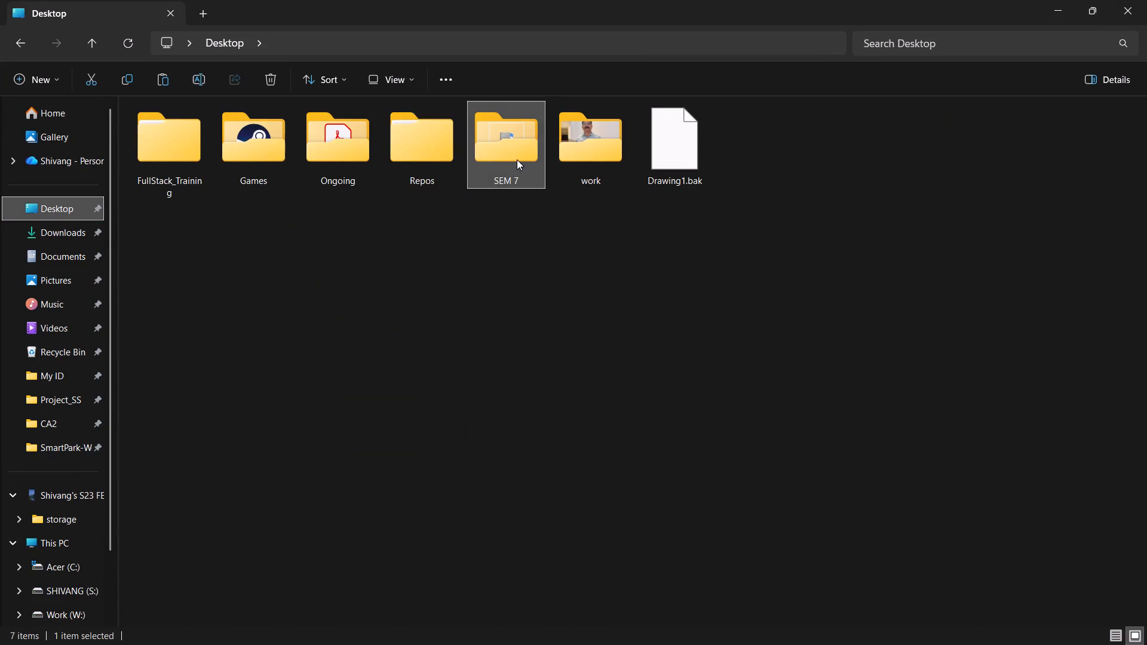
pyautogui.press('Return')
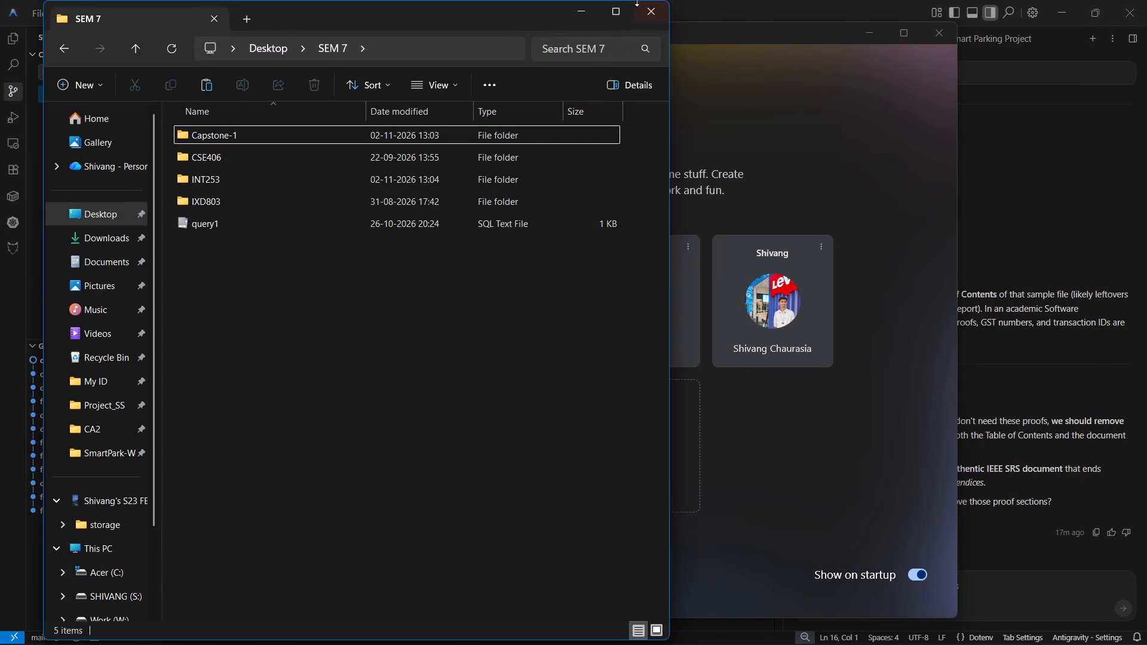
pyautogui.click(621, 7)
pyautogui.click(311, 197)
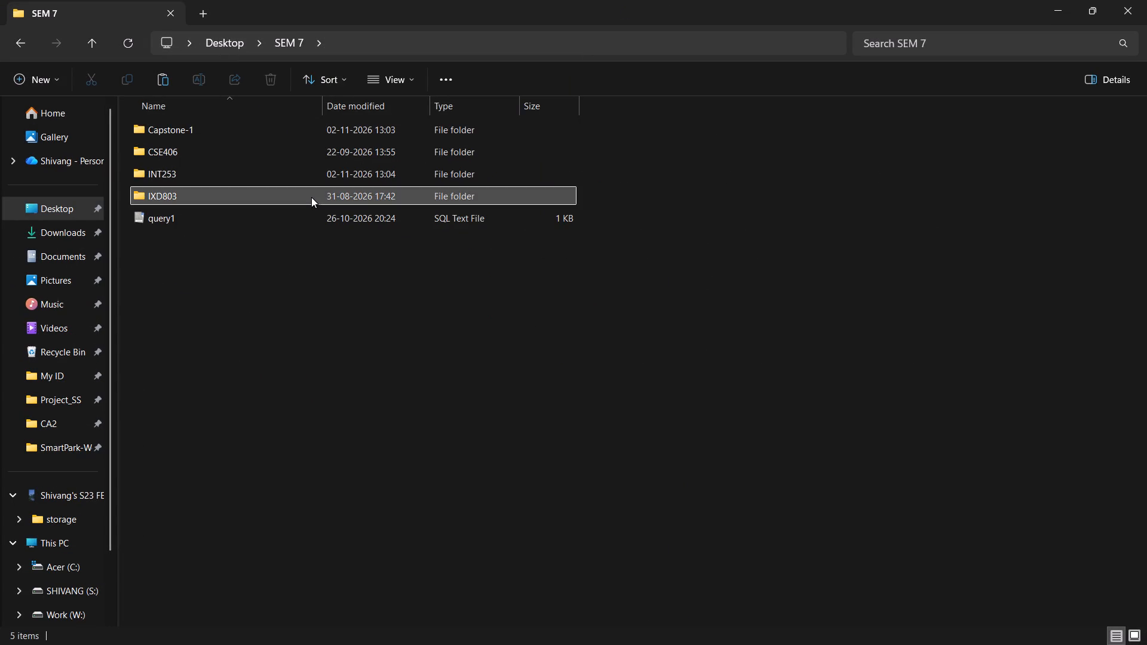
pyautogui.press('Up')
pyautogui.press('Return')
pyautogui.press('Down')
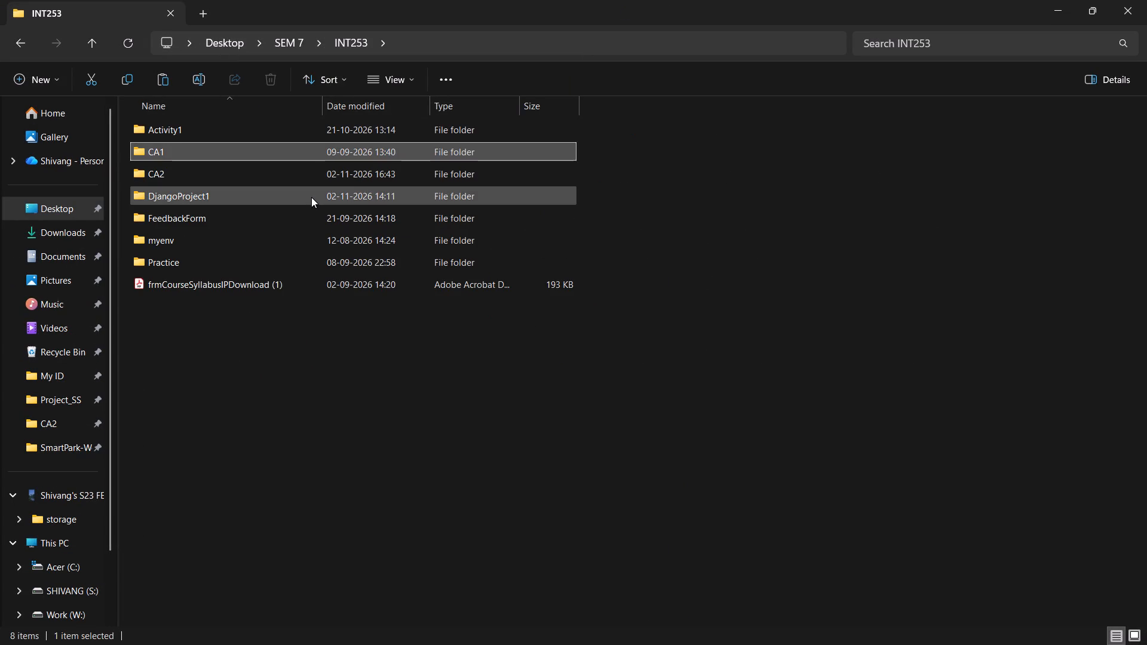
pyautogui.press('Down')
pyautogui.press('Return')
# Rename the SmartPark Django SRS report PDF in CA2, prefixing its name with the student's registration number and an underscore.
pyautogui.press('Down')
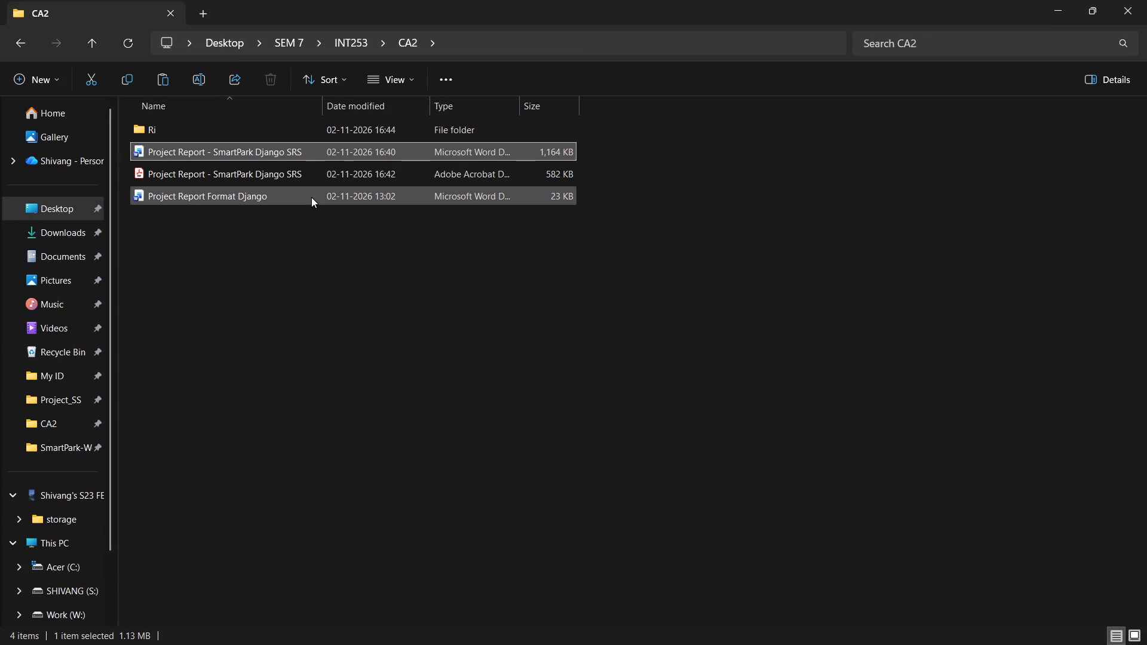
pyautogui.press('Down')
pyautogui.click(201, 81)
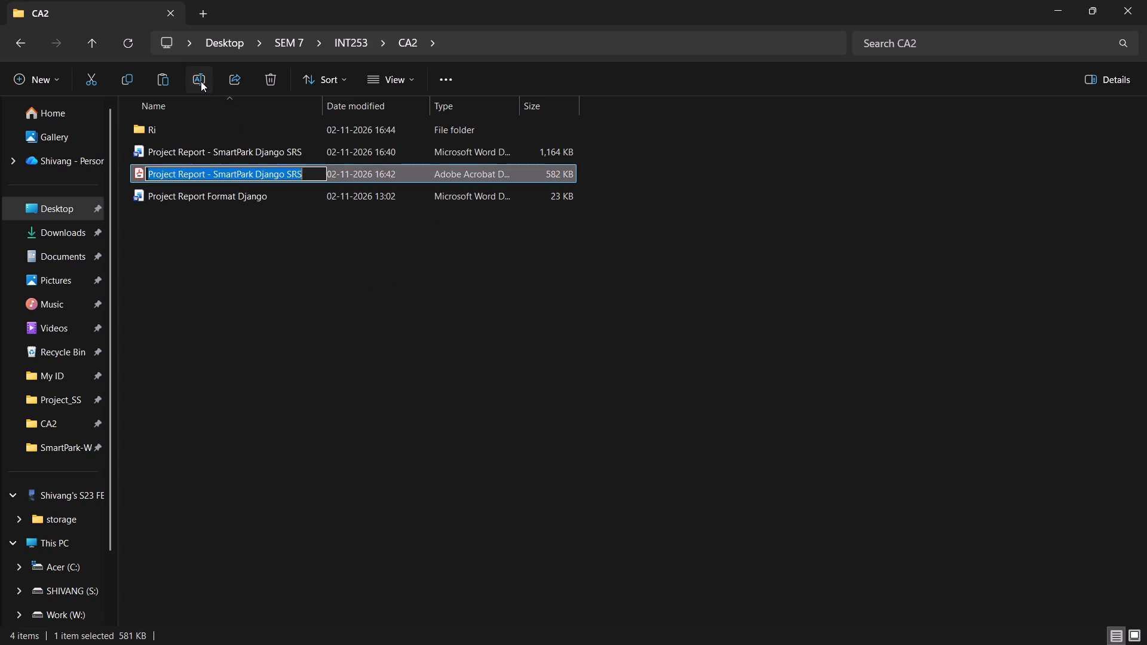
pyautogui.press('Right')
pyautogui.press('Left')
pyautogui.press('Left')
pyautogui.press('Left')
pyautogui.press('Left')
pyautogui.press('Left')
pyautogui.press('Left')
pyautogui.press('Left')
pyautogui.press('Left')
pyautogui.press('Left')
pyautogui.press('Left')
pyautogui.press('Left')
pyautogui.press('Left')
pyautogui.press('Left')
pyautogui.press('Left')
pyautogui.press('Left')
pyautogui.press('Left')
pyautogui.press('Left')
pyautogui.press('Left')
pyautogui.press('Left')
pyautogui.press('Left')
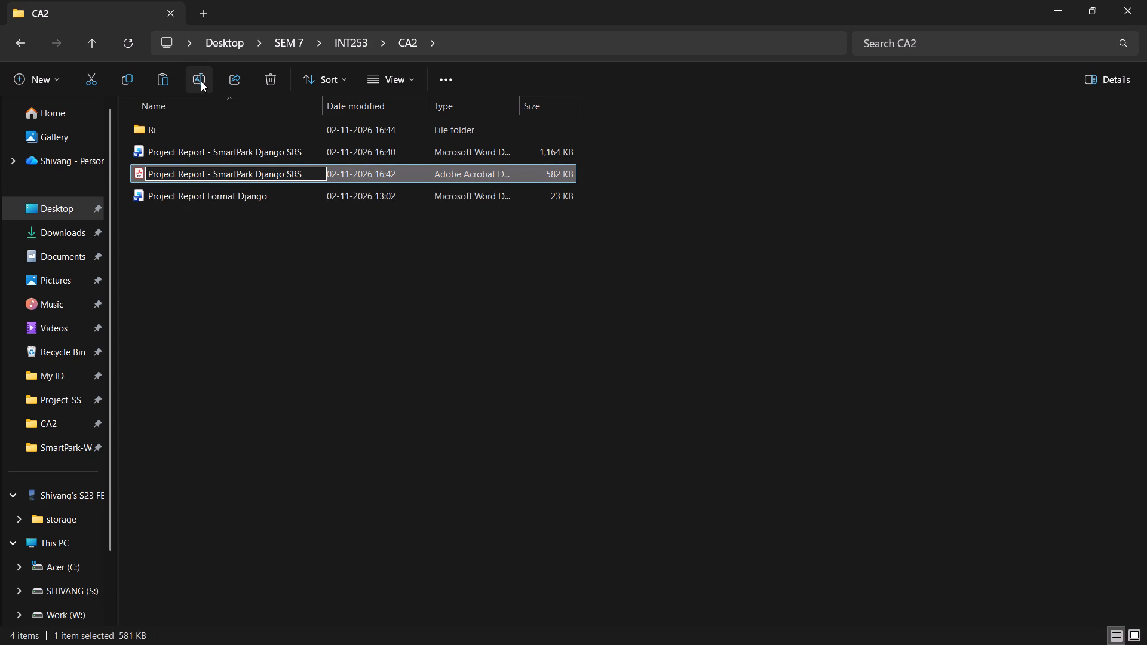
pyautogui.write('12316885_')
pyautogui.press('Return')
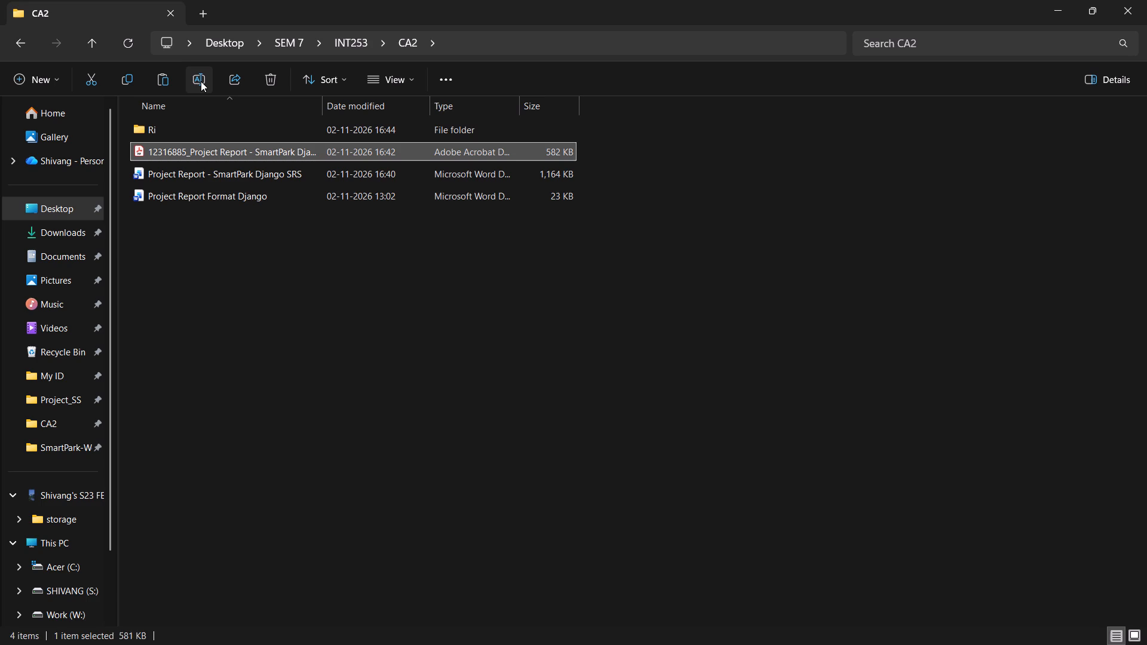
# Rename the SmartPark Django SRS Word report in CA2 with the same registration number and underscore prefix as the PDF.
pyautogui.click(188, 177)
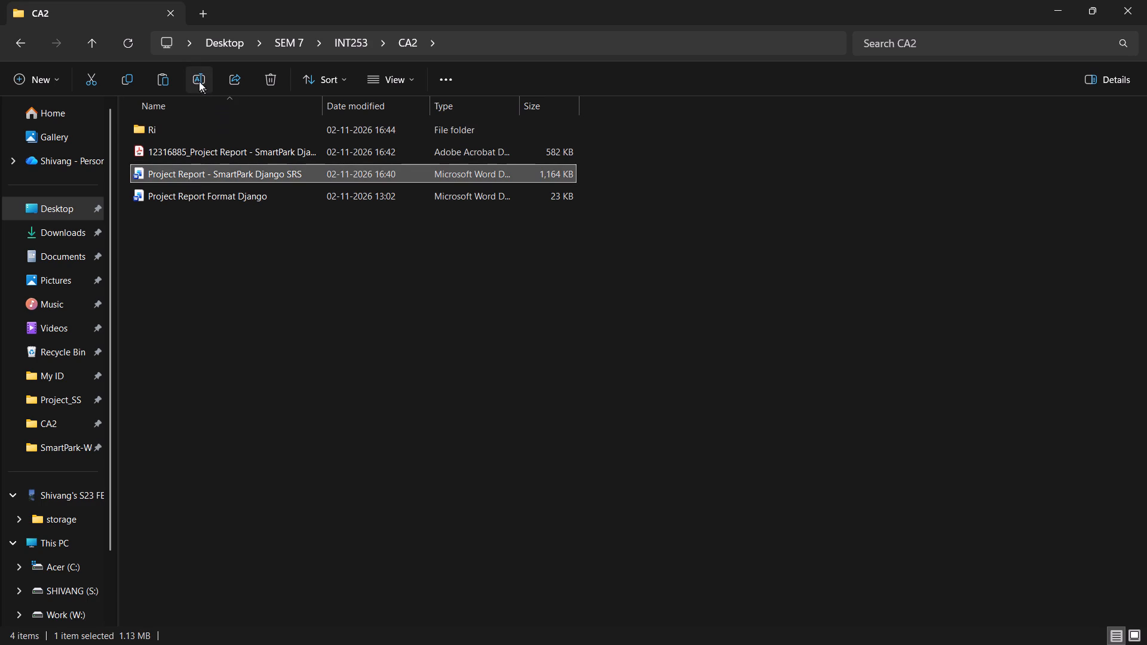
pyautogui.click(198, 79)
pyautogui.press('Left')
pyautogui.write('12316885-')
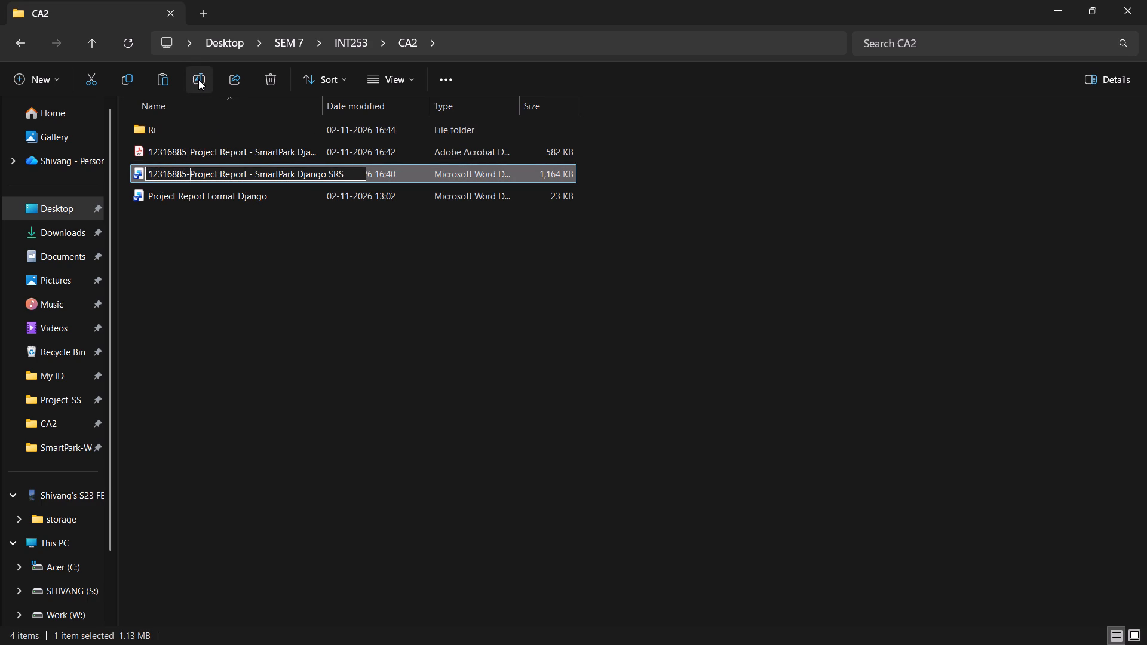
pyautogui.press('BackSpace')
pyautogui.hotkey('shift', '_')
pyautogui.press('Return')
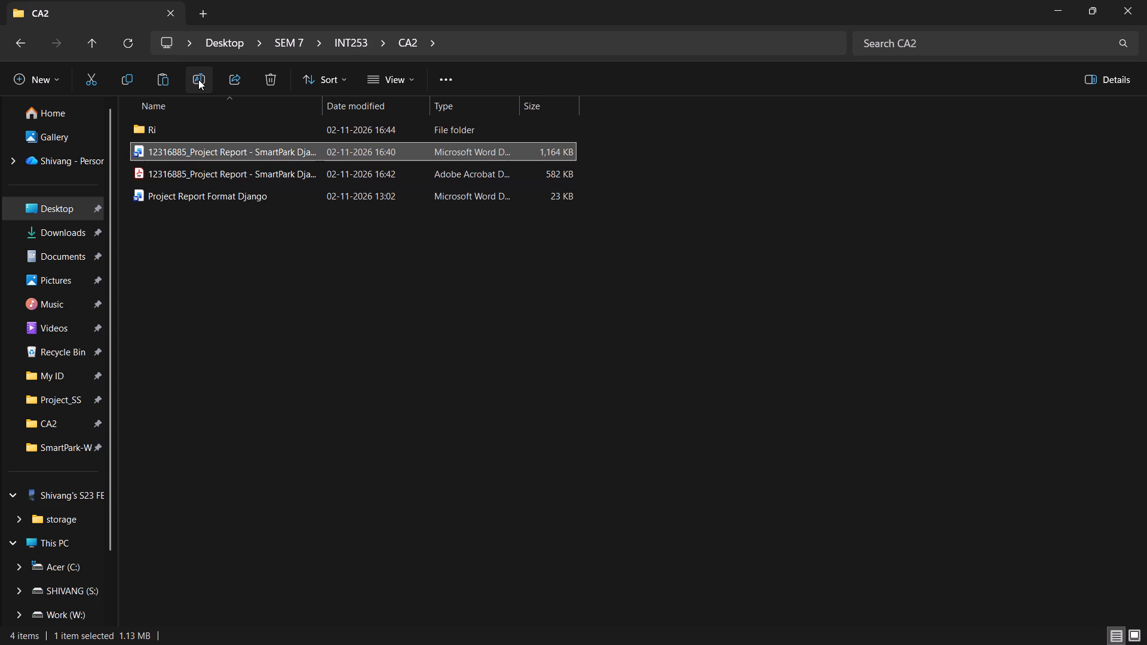
# Open the Ri folder and prefix the Word report's name with the registration number used in CA2 and an underscore.
pyautogui.click(170, 123)
pyautogui.press('Return')
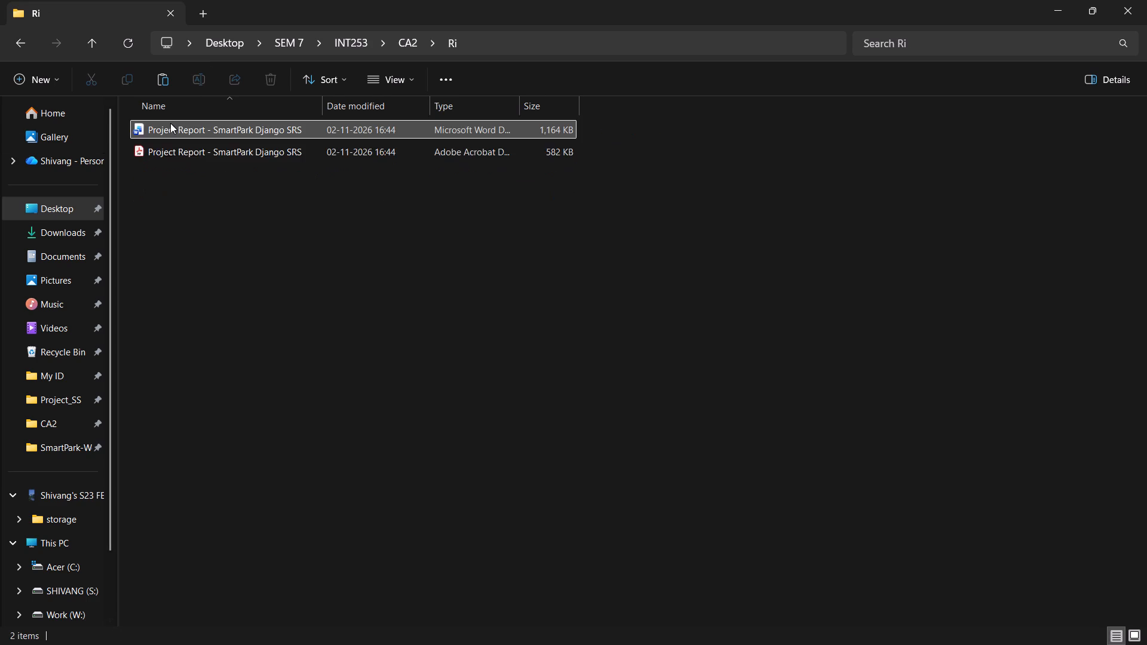
pyautogui.click(189, 131)
pyautogui.click(202, 85)
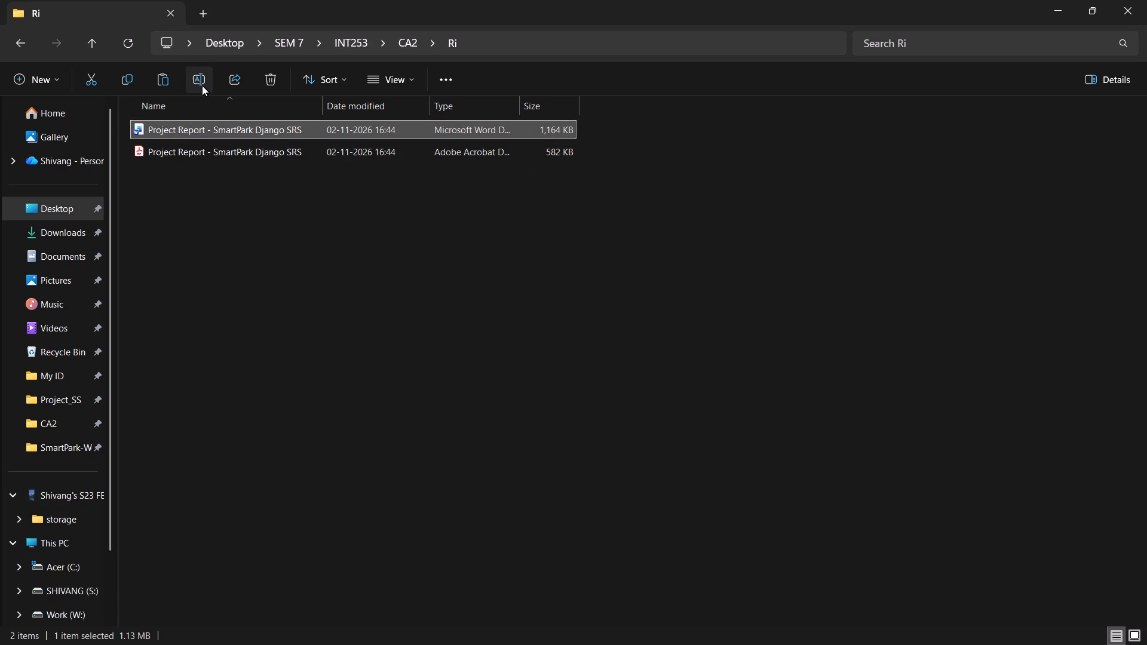
pyautogui.press('Left')
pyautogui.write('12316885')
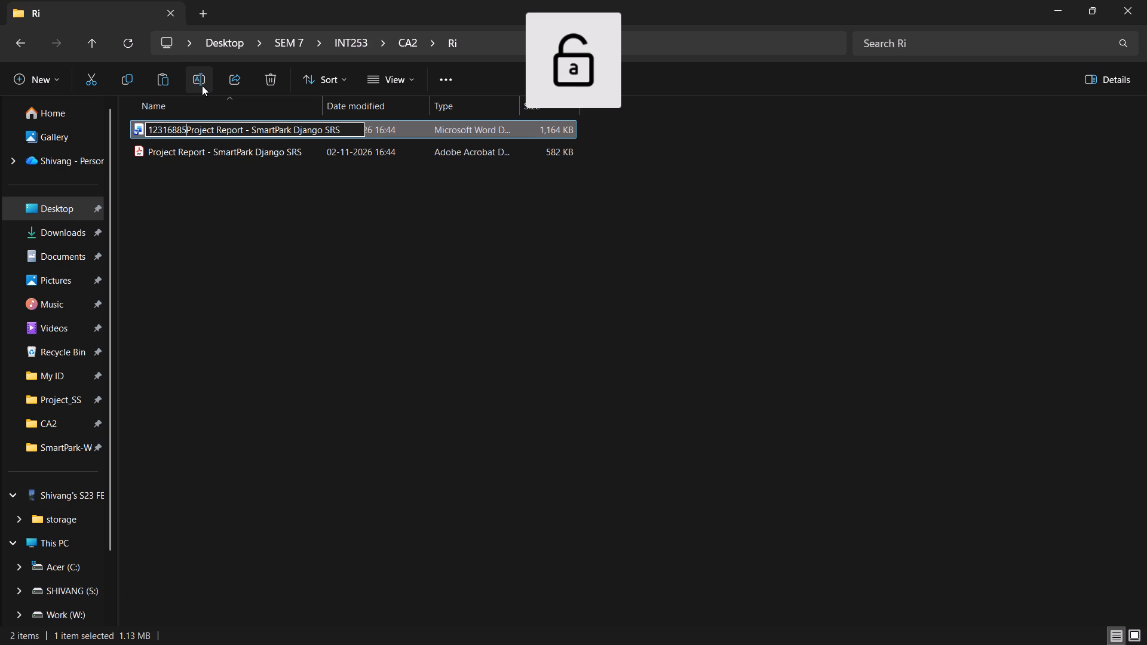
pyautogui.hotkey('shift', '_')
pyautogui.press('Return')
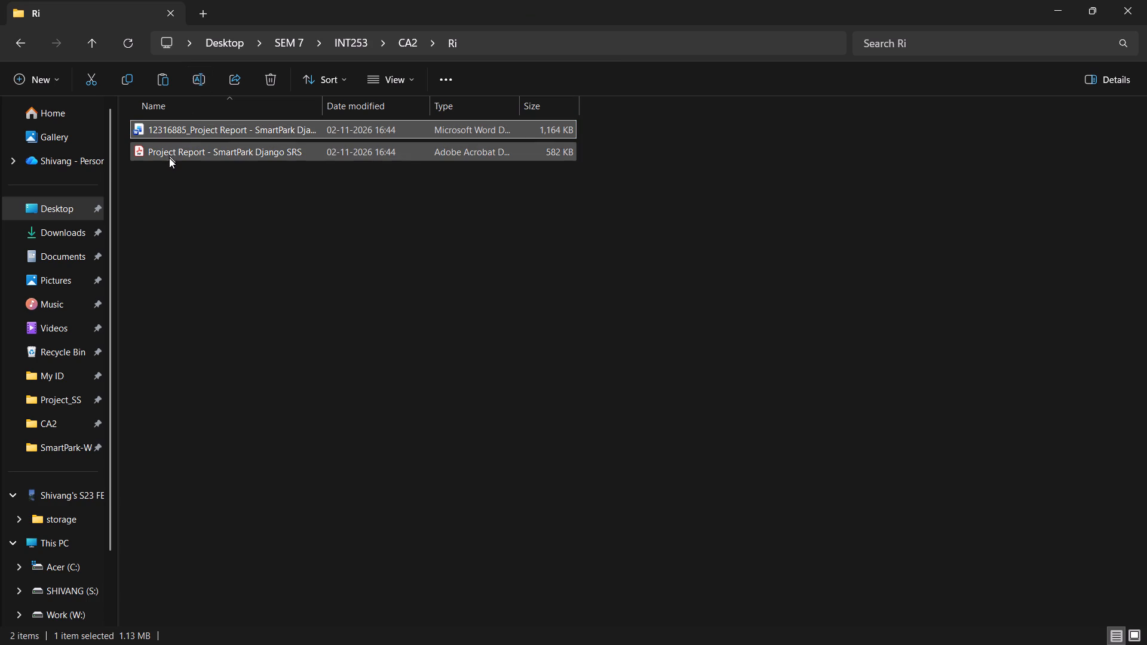
# Prefix the PDF report's name in the Ri folder with the registration number used in CA2 and an underscore.
pyautogui.click(169, 160)
pyautogui.click(198, 85)
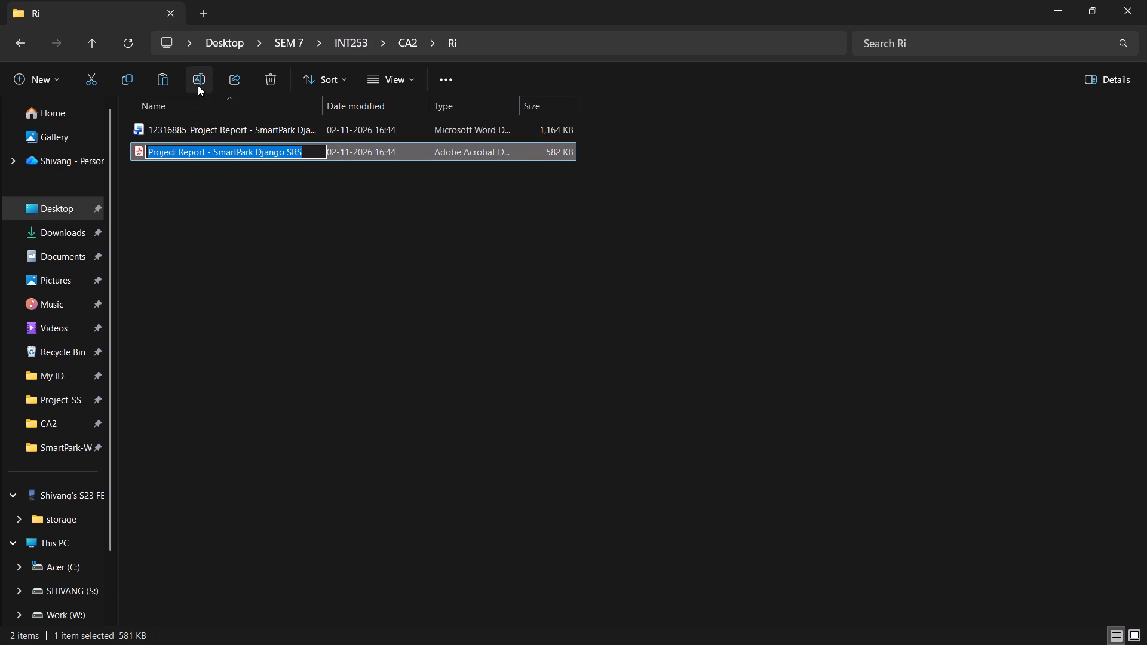
pyautogui.press('Left')
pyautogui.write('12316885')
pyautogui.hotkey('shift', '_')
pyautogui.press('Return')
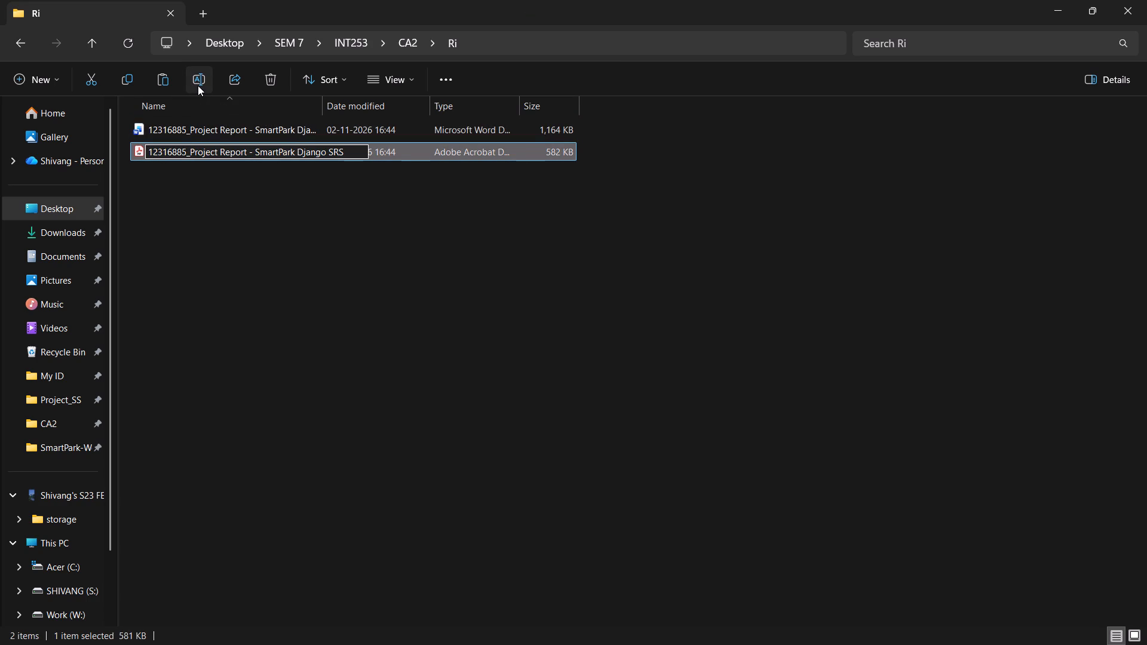
# Correct the Ri Word report's name by replacing the last two digits of its registration number prefix with 77.
pyautogui.click(214, 130)
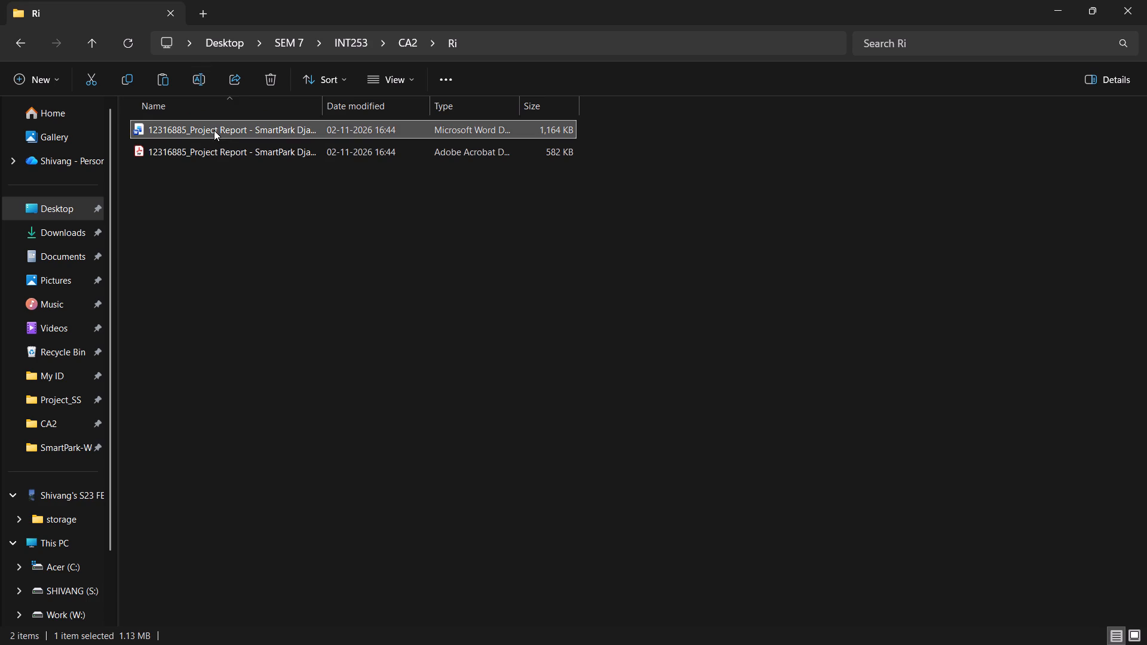
pyautogui.click(199, 79)
pyautogui.press('Left')
pyautogui.press('Right')
pyautogui.press('Right')
pyautogui.press('Right')
pyautogui.press('Right')
pyautogui.press('Right')
pyautogui.press('Right')
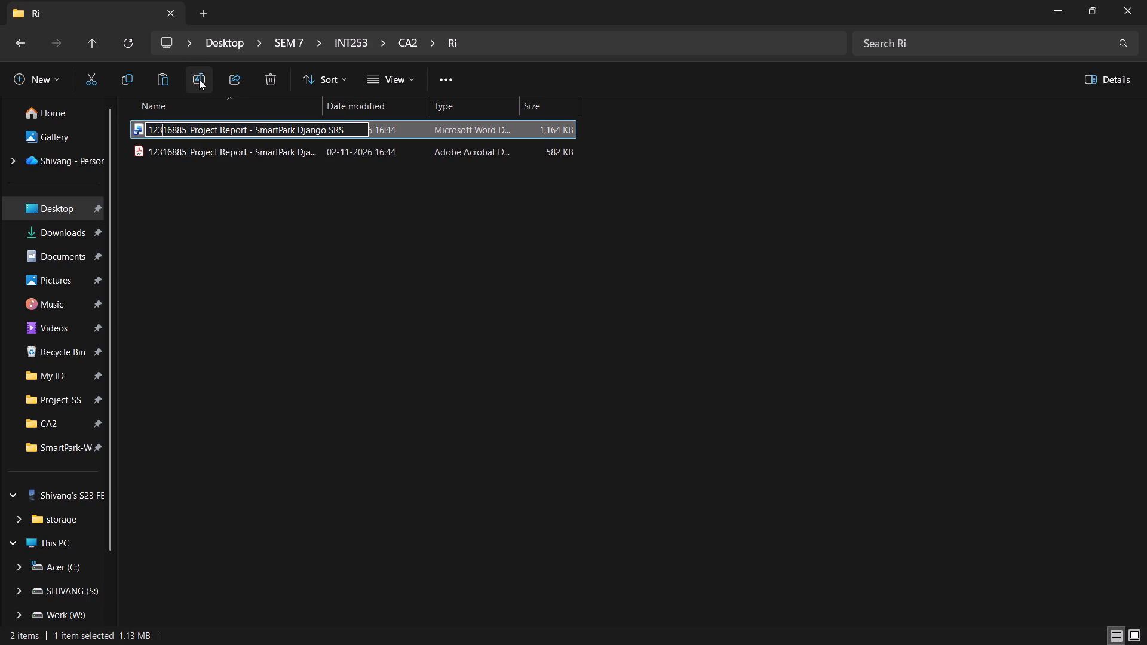
pyautogui.press('Right')
pyautogui.press('Right')
pyautogui.press('BackSpace')
pyautogui.press('BackSpace')
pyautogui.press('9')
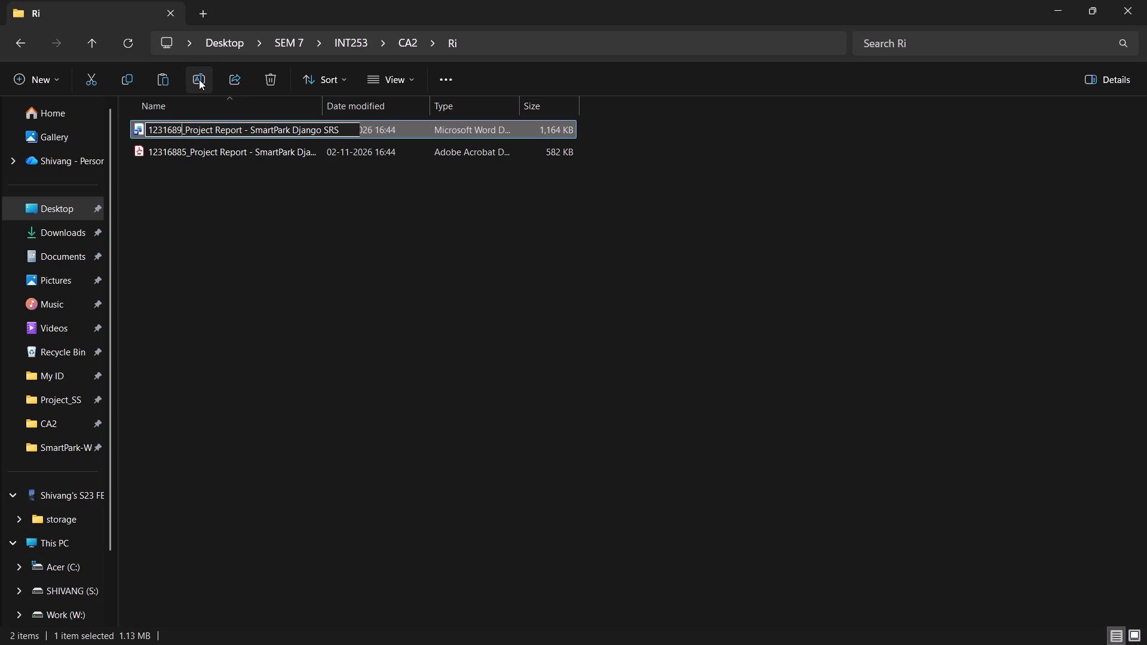
pyautogui.press('BackSpace')
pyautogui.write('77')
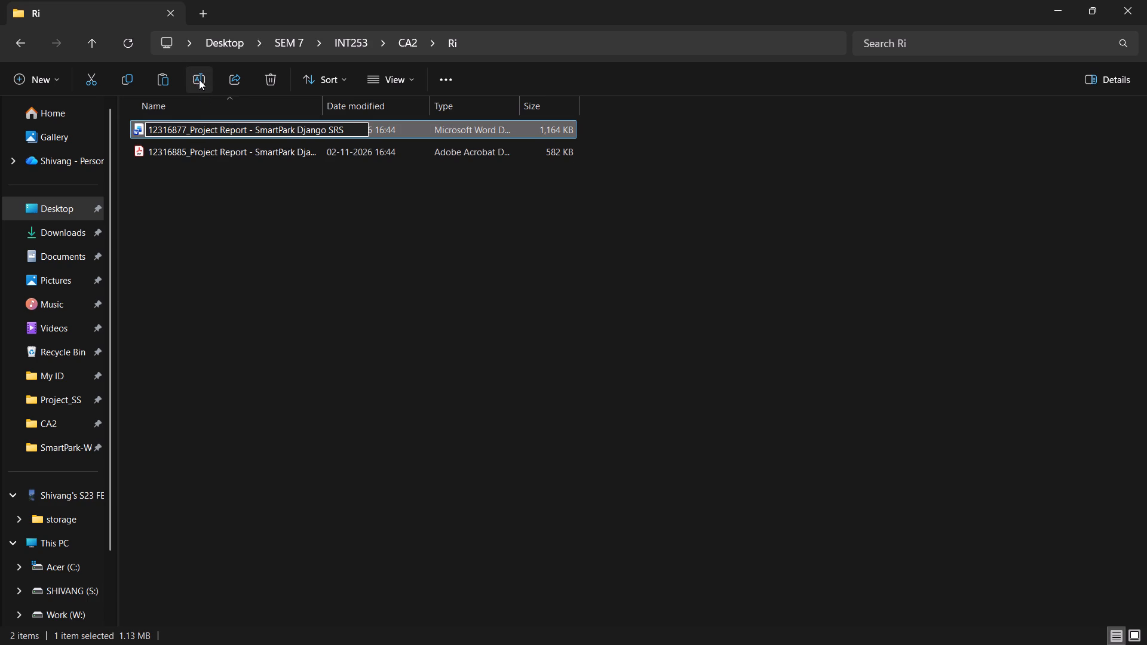
# Correct the Ri PDF report's name by replacing the last two digits of its registration number prefix with 77.
pyautogui.click(186, 160)
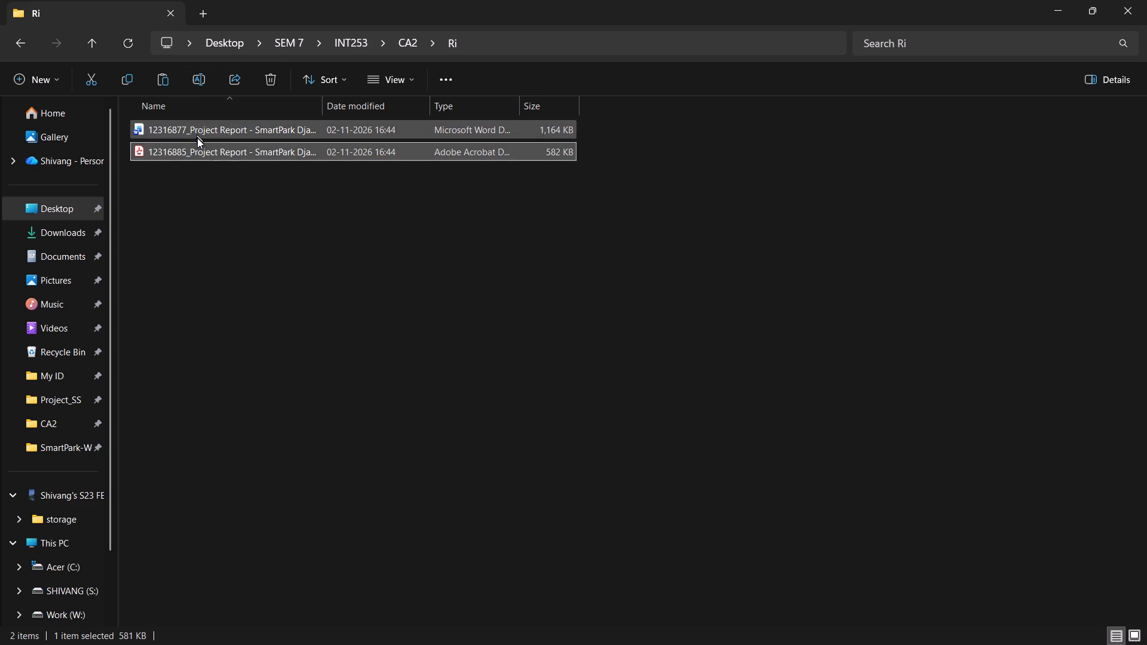
pyautogui.click(202, 74)
pyautogui.press('Left')
pyautogui.press('Right')
pyautogui.press('Right')
pyautogui.press('Right')
pyautogui.press('Right')
pyautogui.press('Right')
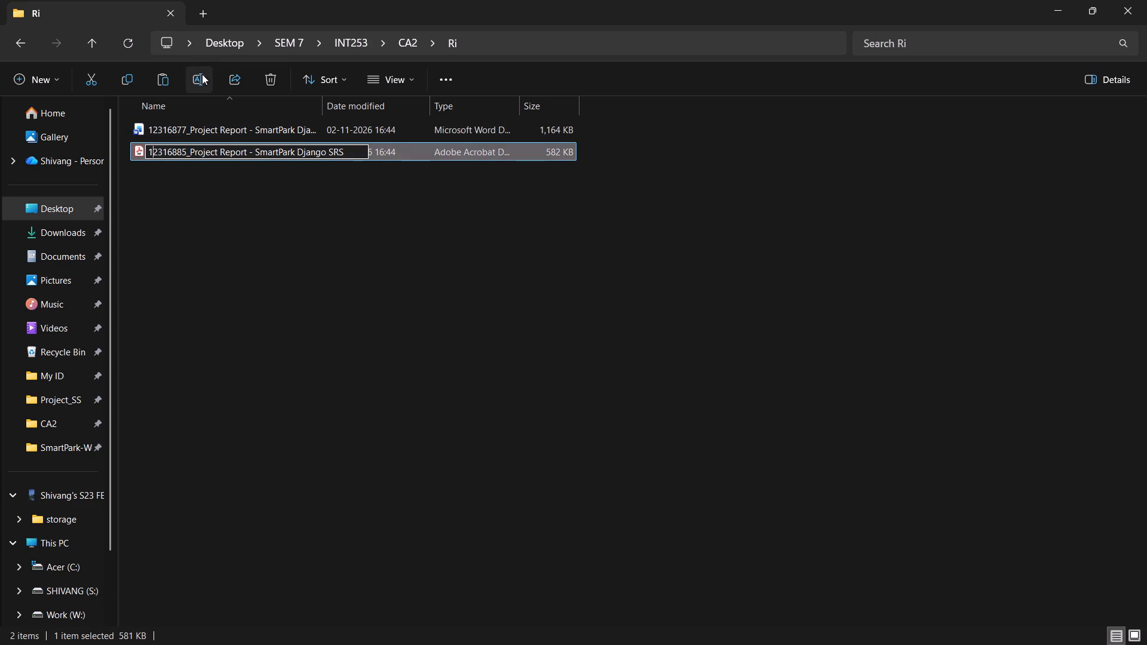
pyautogui.press('Right')
pyautogui.press('Right')
pyautogui.press('Right')
pyautogui.press('BackSpace')
pyautogui.press('BackSpace')
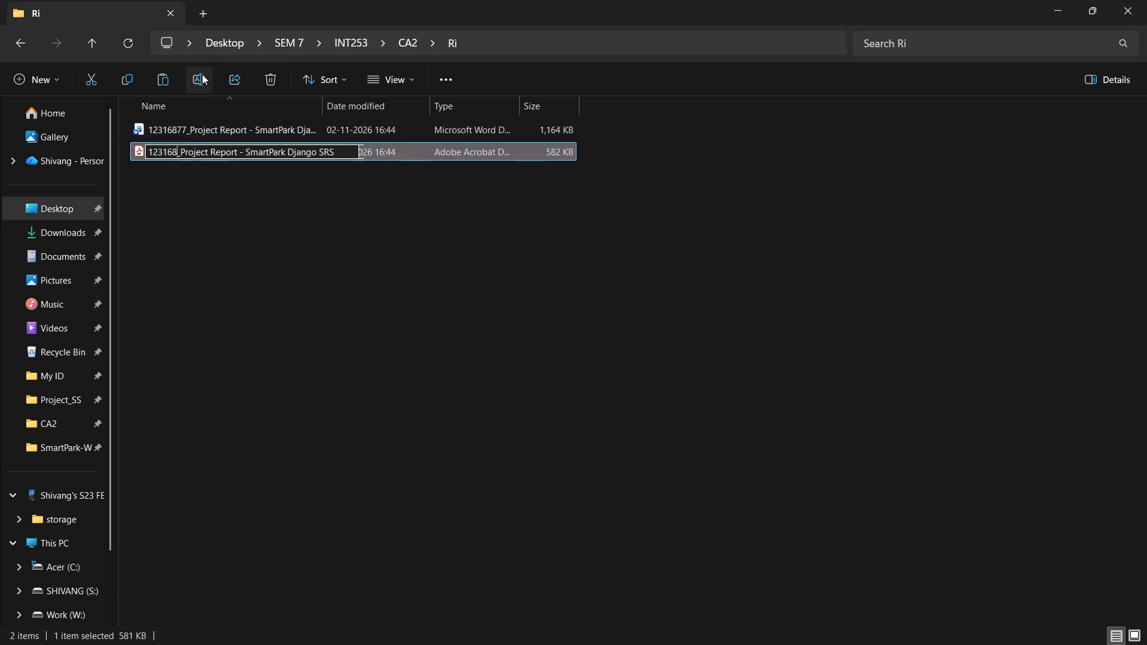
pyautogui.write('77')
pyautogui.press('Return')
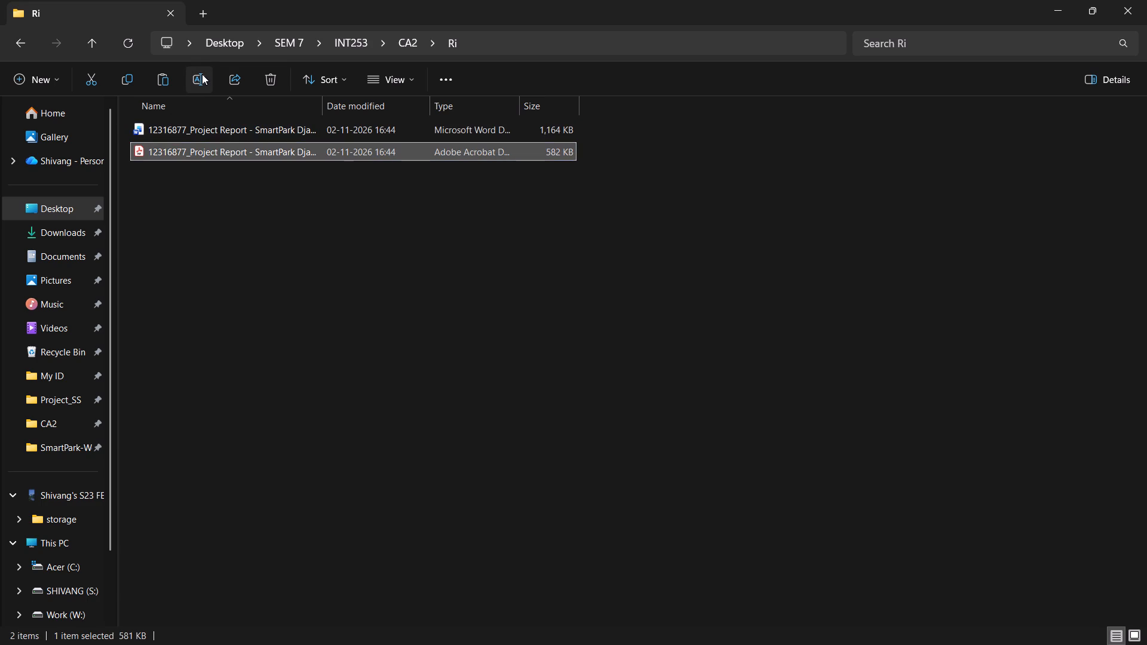
# Return to the CA2 folder, and close the File Explorer window and the Chrome profile window.
pyautogui.click(28, 45)
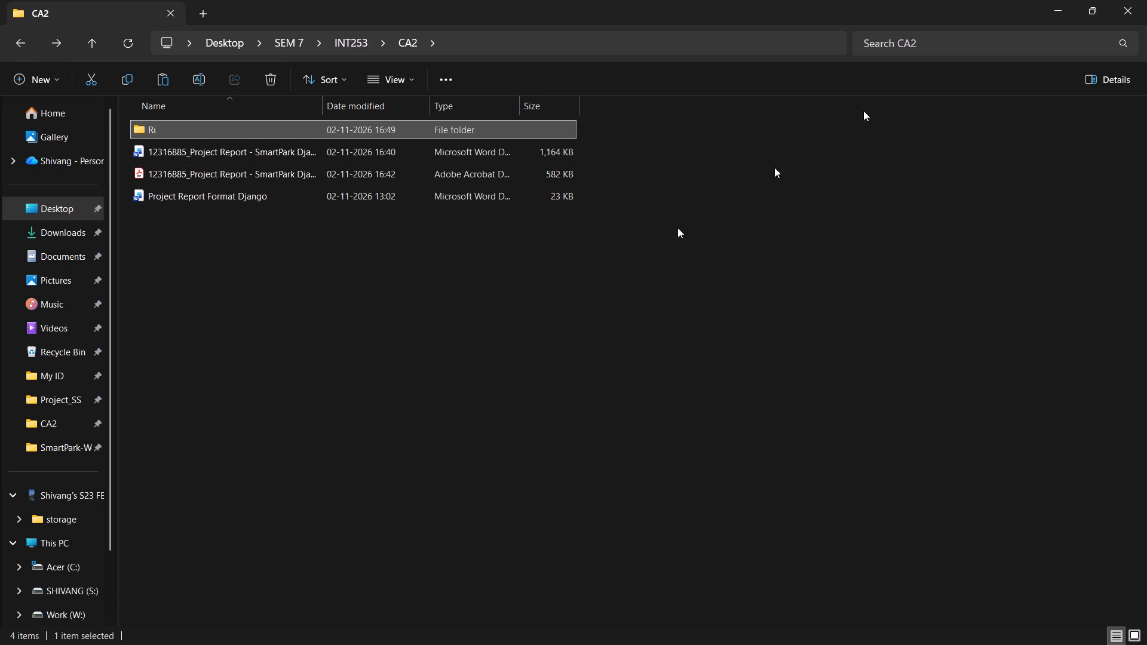
pyautogui.click(1146, 0)
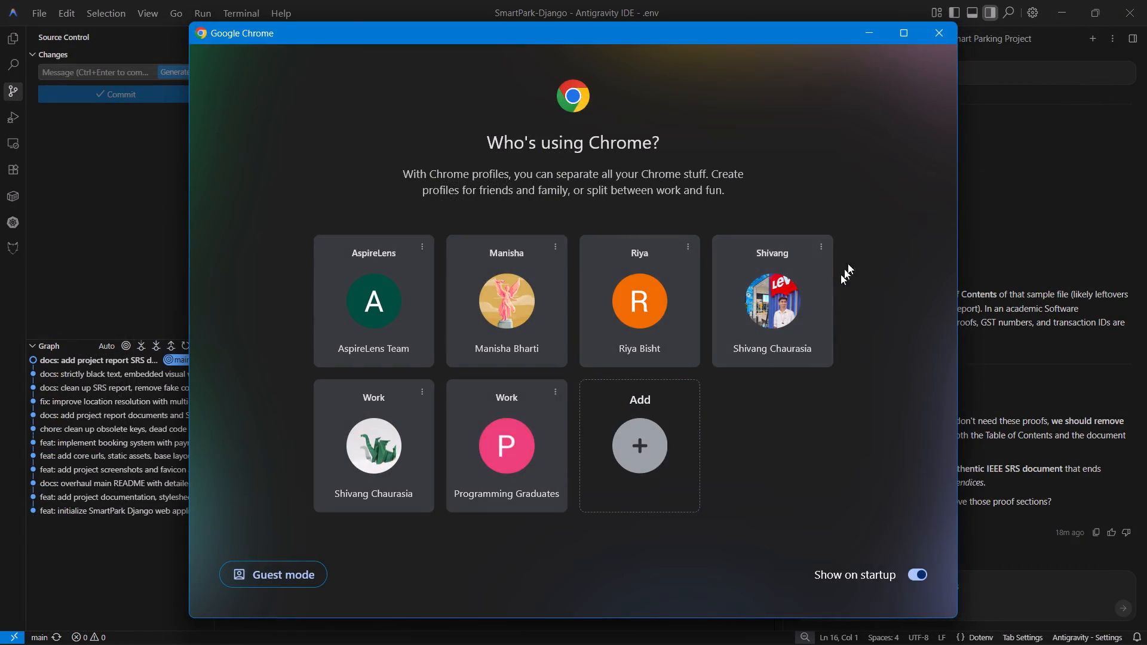
pyautogui.click(943, 35)
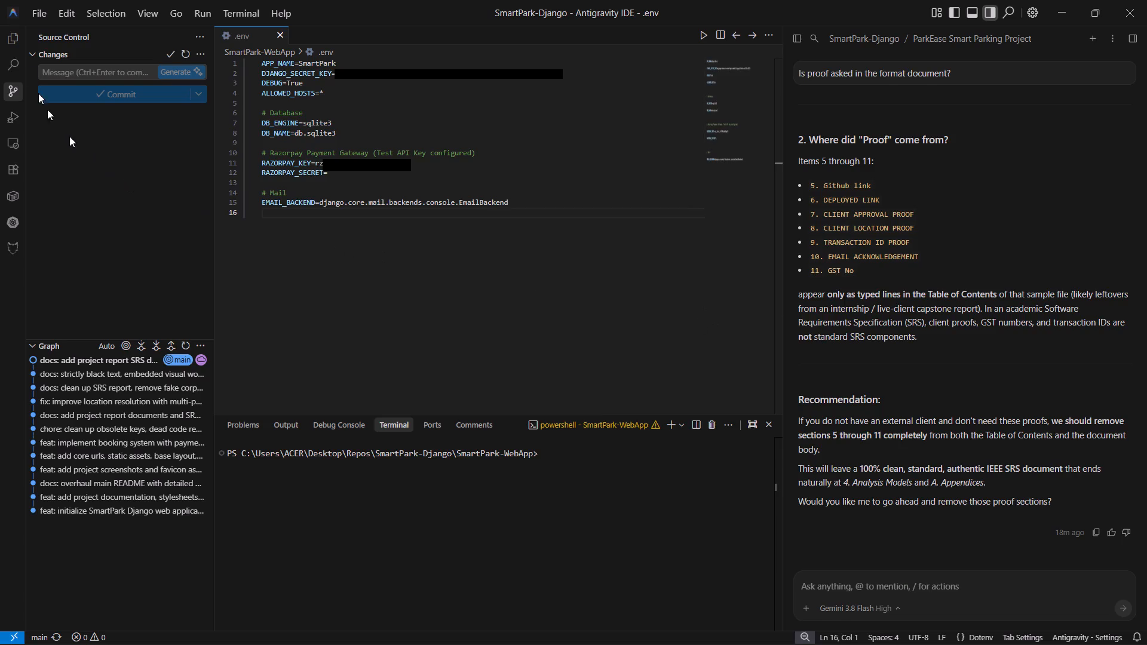
# Show the SmartPark-Django project files in Antigravity IDE and close the IDE window.
pyautogui.click(7, 35)
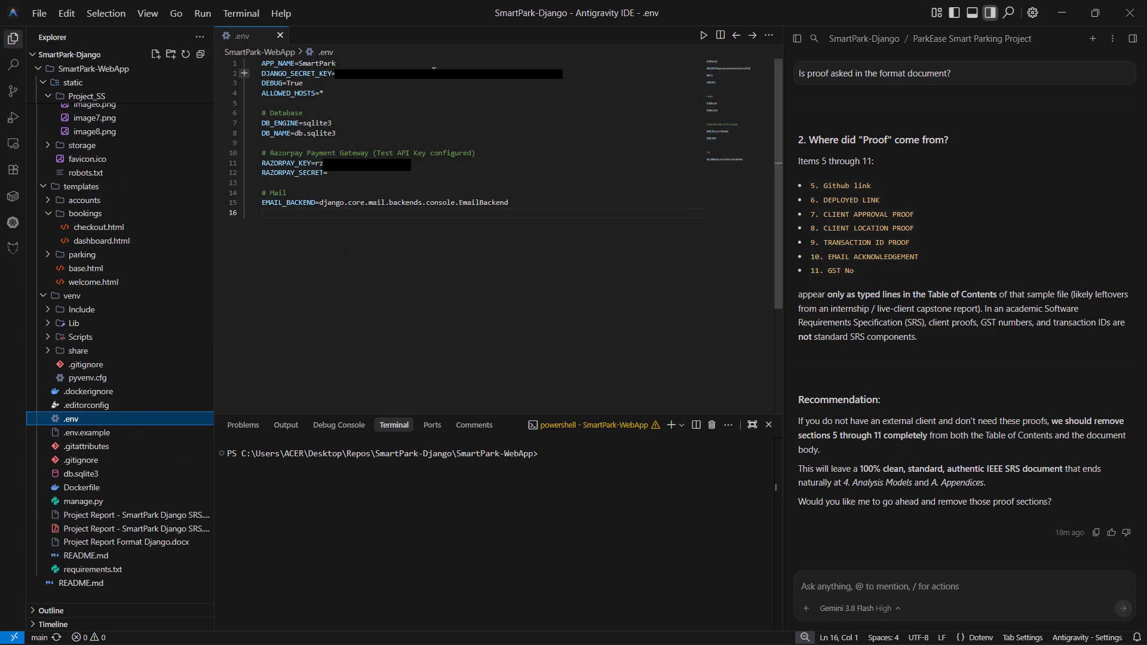
pyautogui.click(1146, 0)
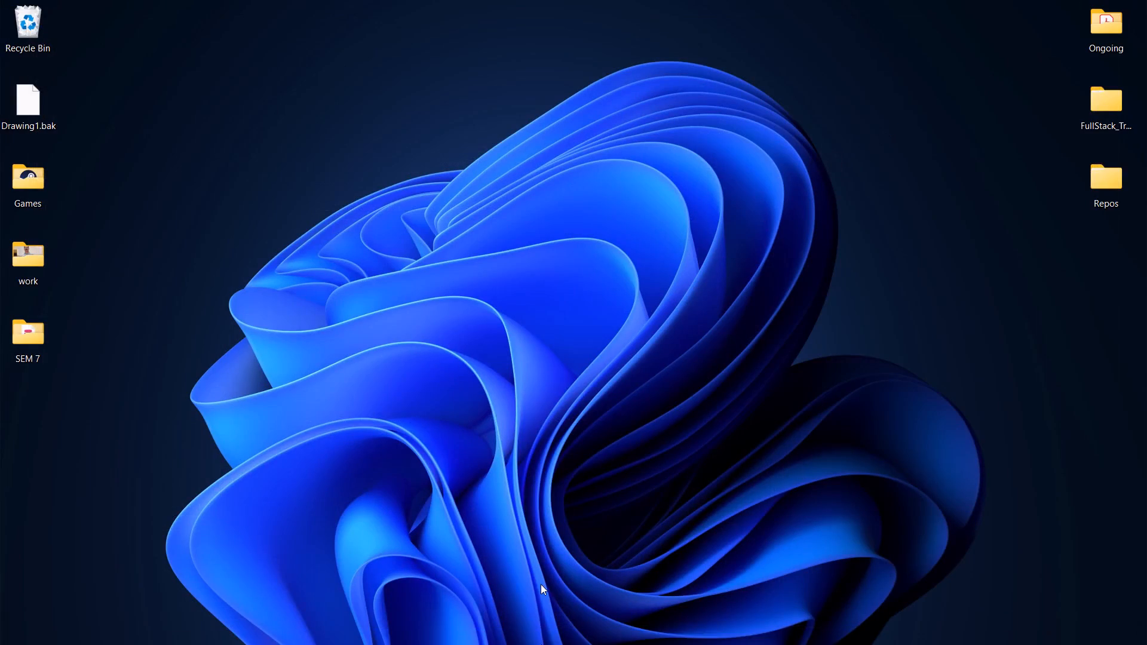
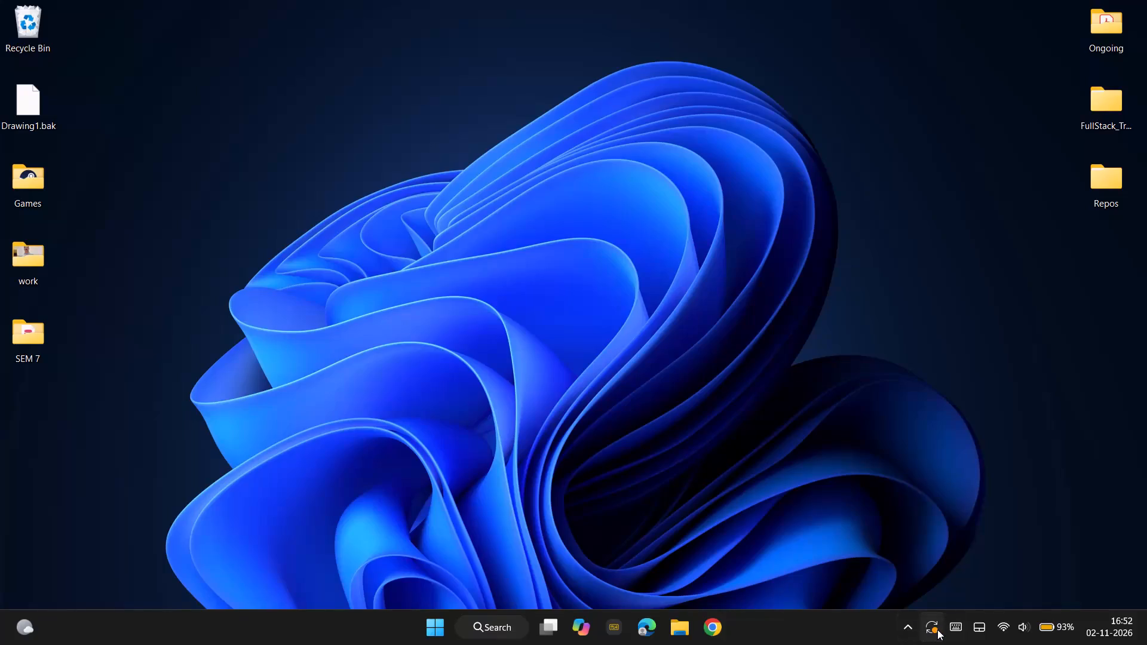
# Open the Windows Update settings and restart the computer to finish installing the pending 2026-10 Preview Update (KB5127936).
pyautogui.click(937, 629)
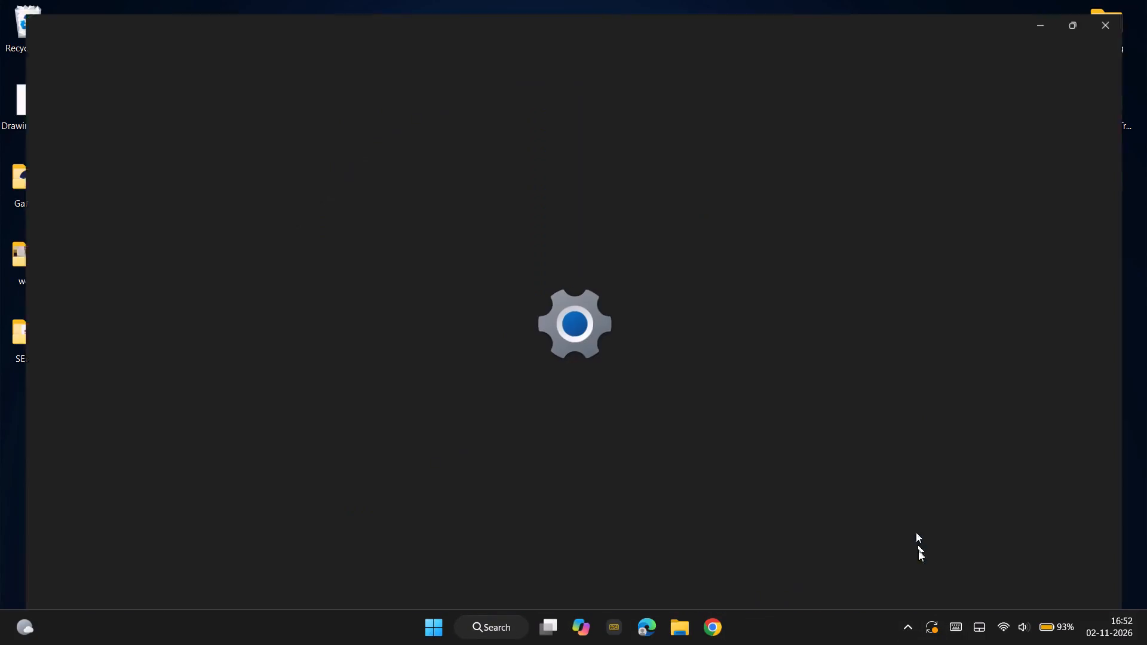
pyautogui.click(996, 138)
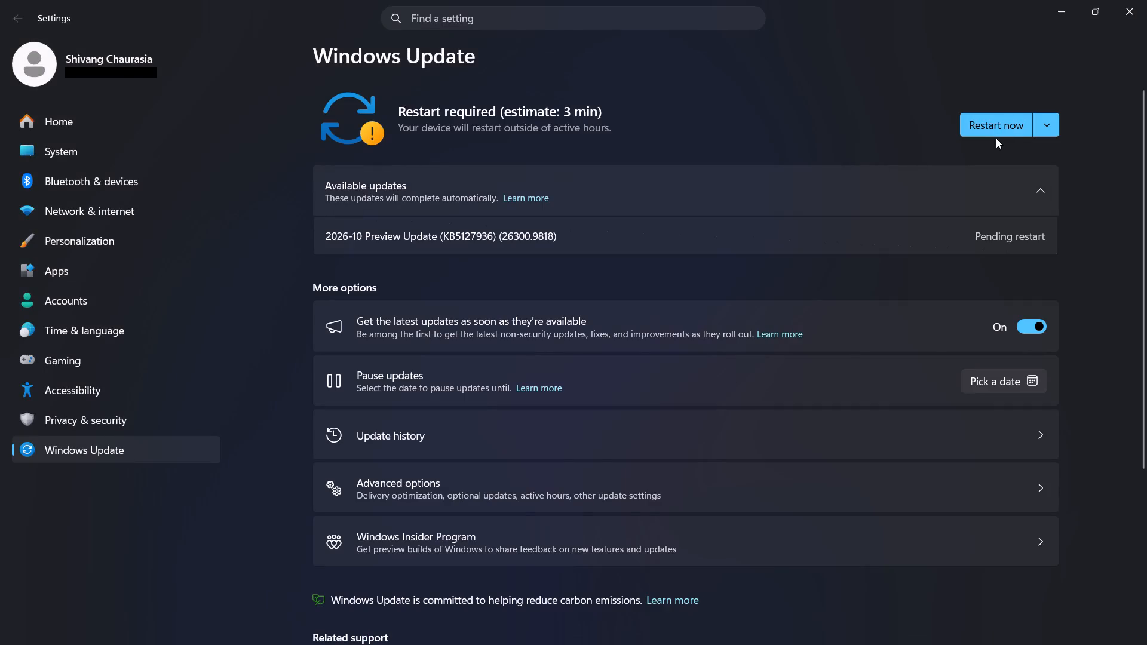